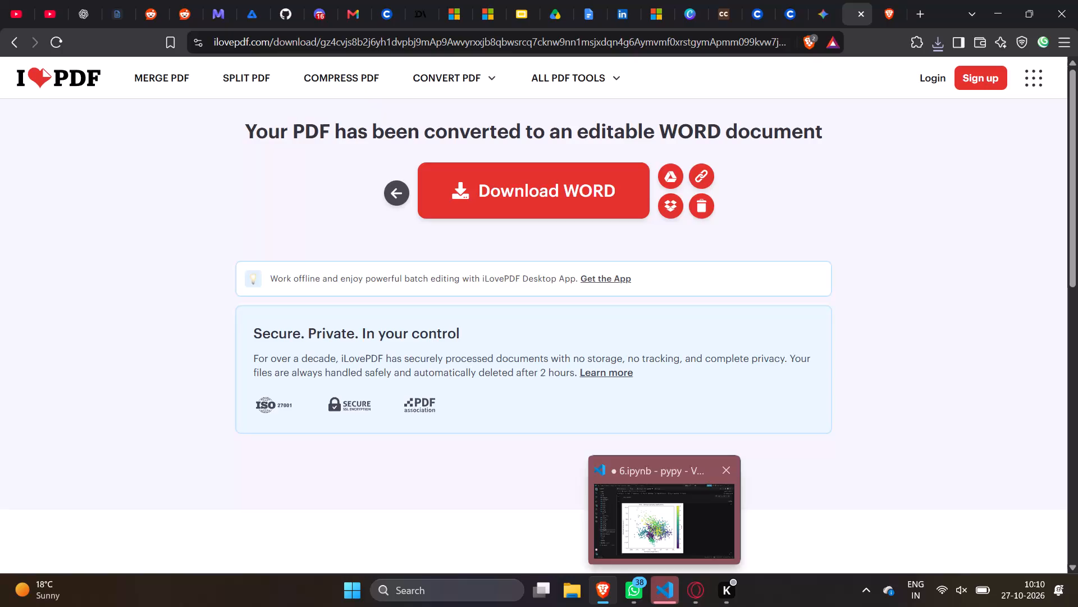
# Close the code editor window that has the 6.ipynb notebook open.
pyautogui.click(727, 474)
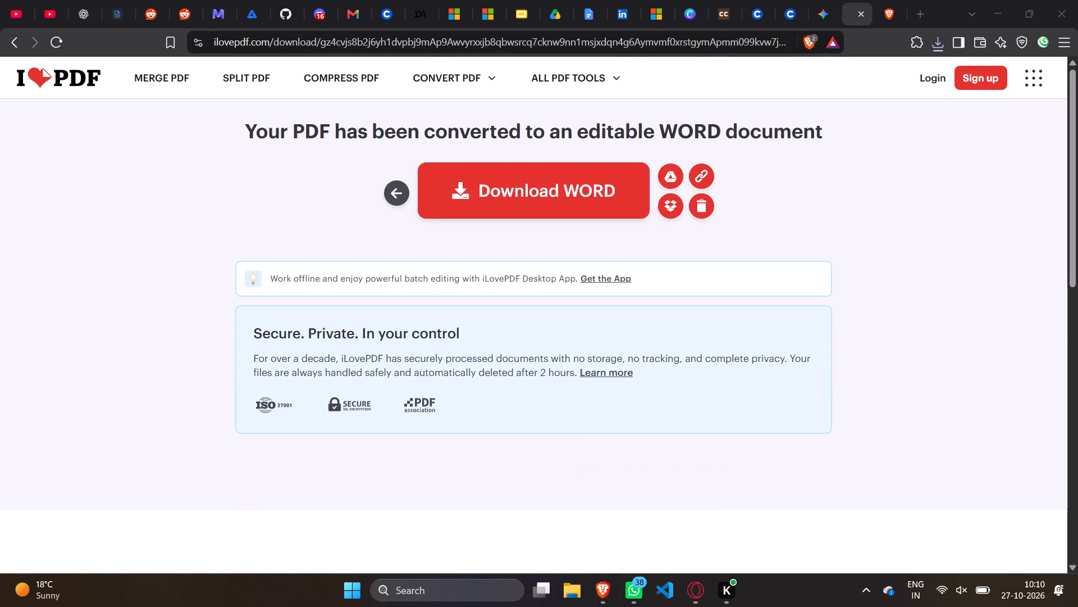
# Switch to File Explorer and look through the Downloads folder for the converted 2.2 IPR document.
pyautogui.click(586, 603)
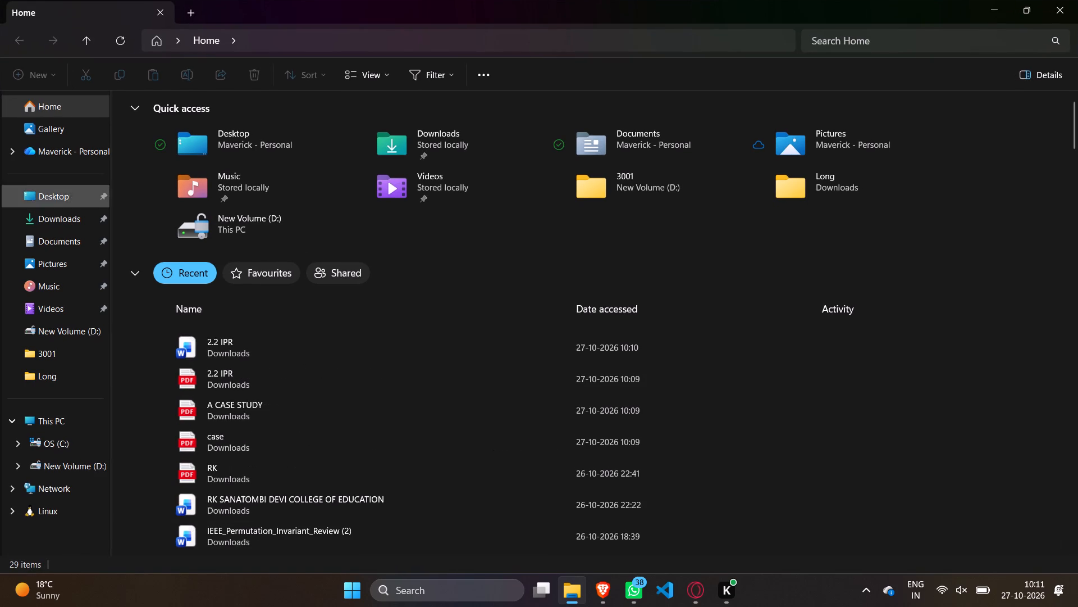
pyautogui.click(40, 218)
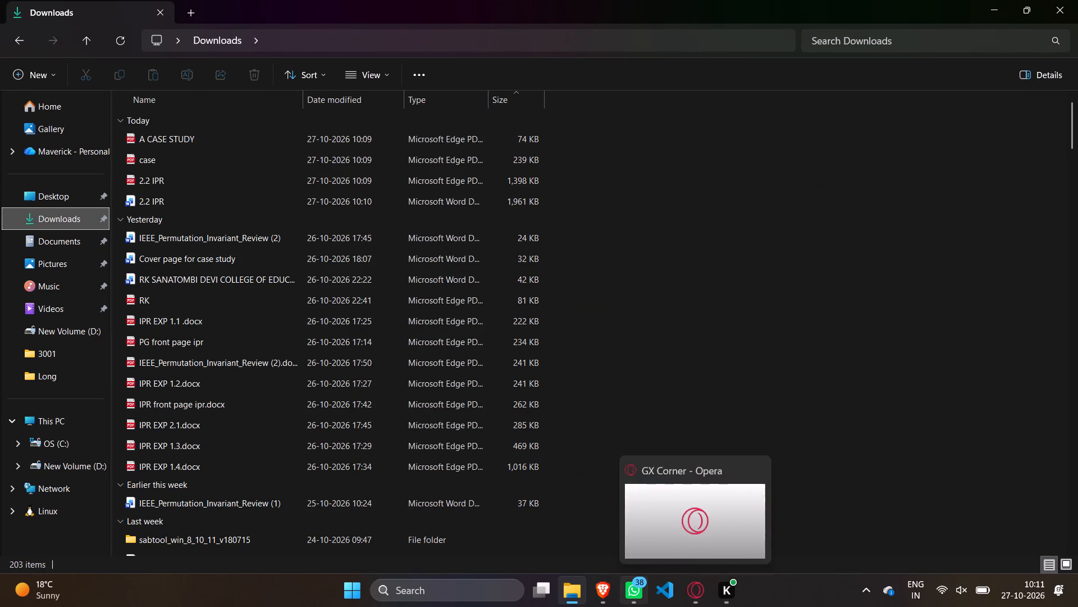
# Switch back to the Brave browser and upload the 2.2 IPR Word document from Downloads to Google Drive.
pyautogui.click(614, 597)
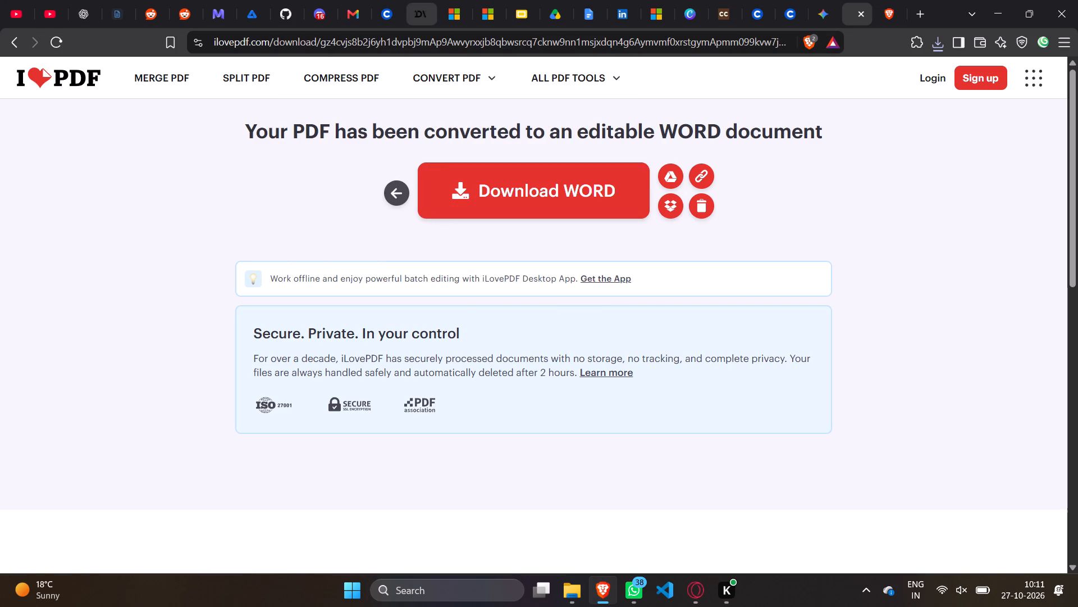
pyautogui.click(593, 19)
pyautogui.click(562, 19)
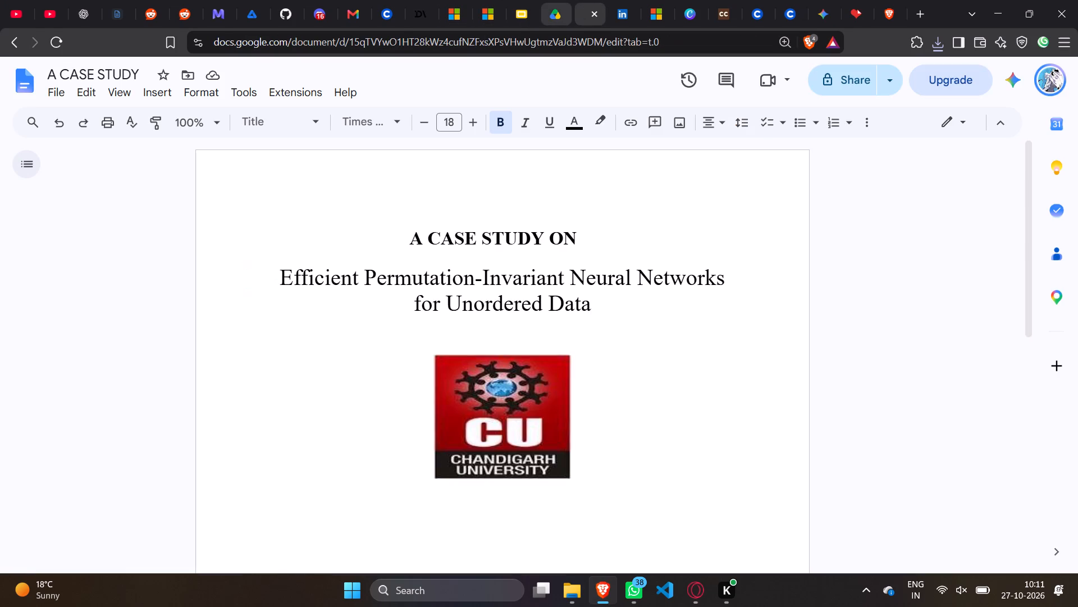
pyautogui.click(54, 131)
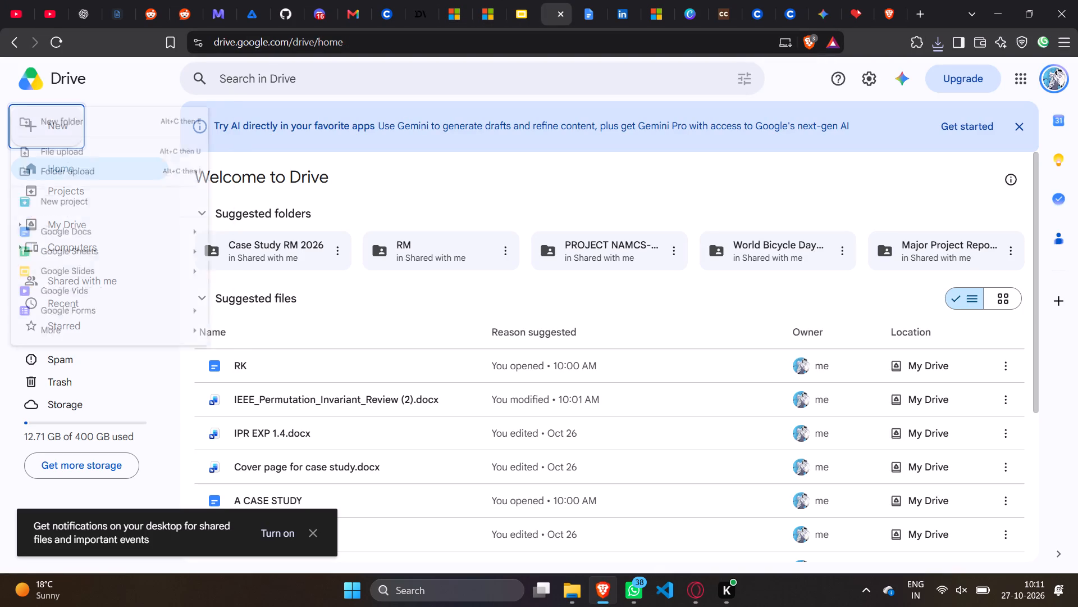
pyautogui.click(58, 165)
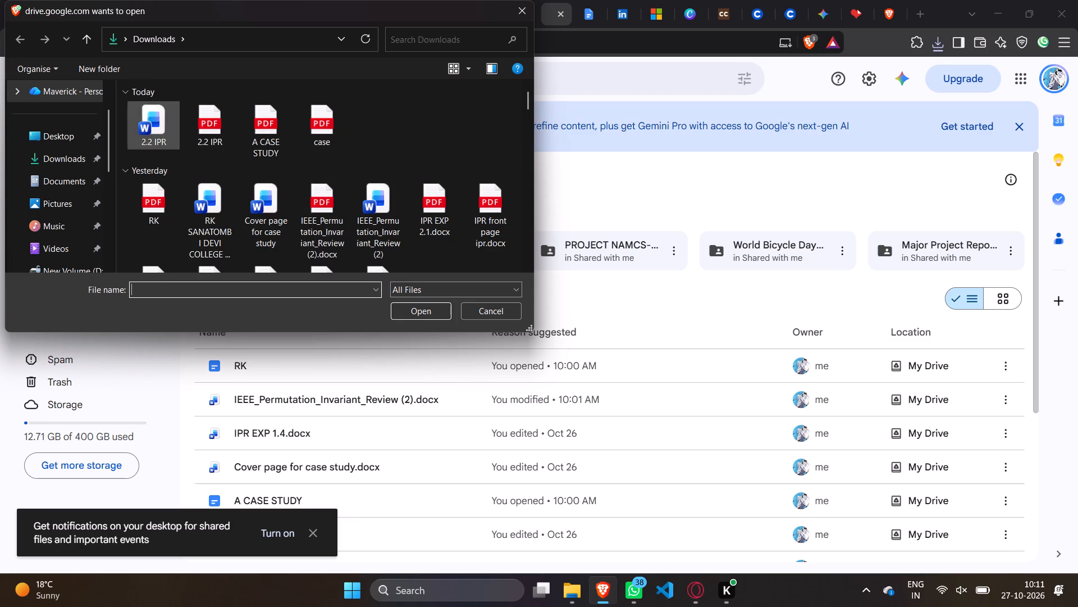
pyautogui.click(141, 130)
pyautogui.click(432, 311)
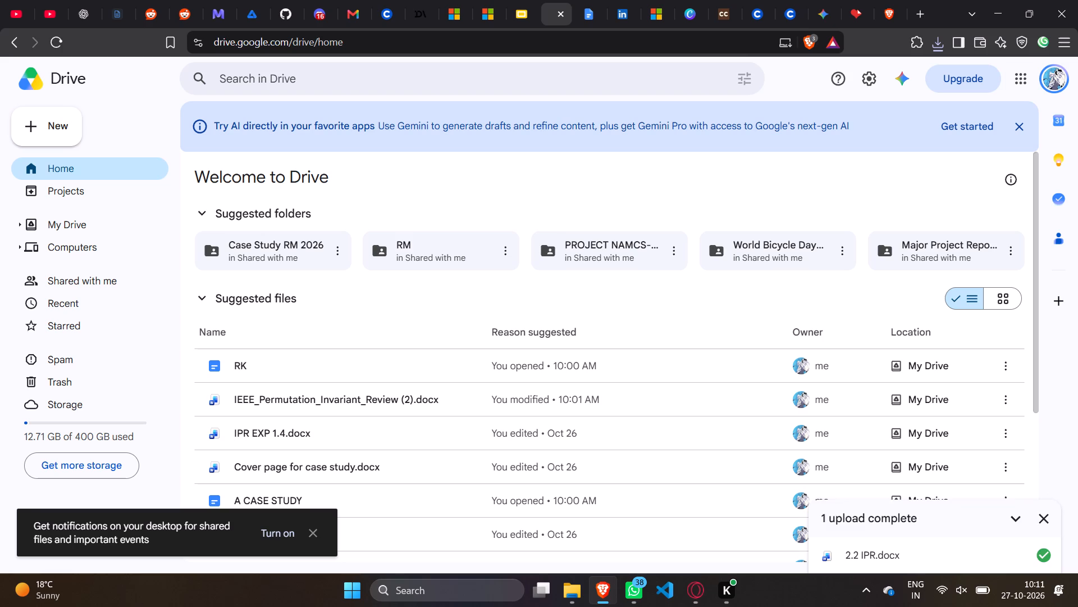
# Open the uploaded 2.2 IPR.docx in Google Docs and send the A CASE STUDY document's tab to the Docs home page.
pyautogui.click(885, 560)
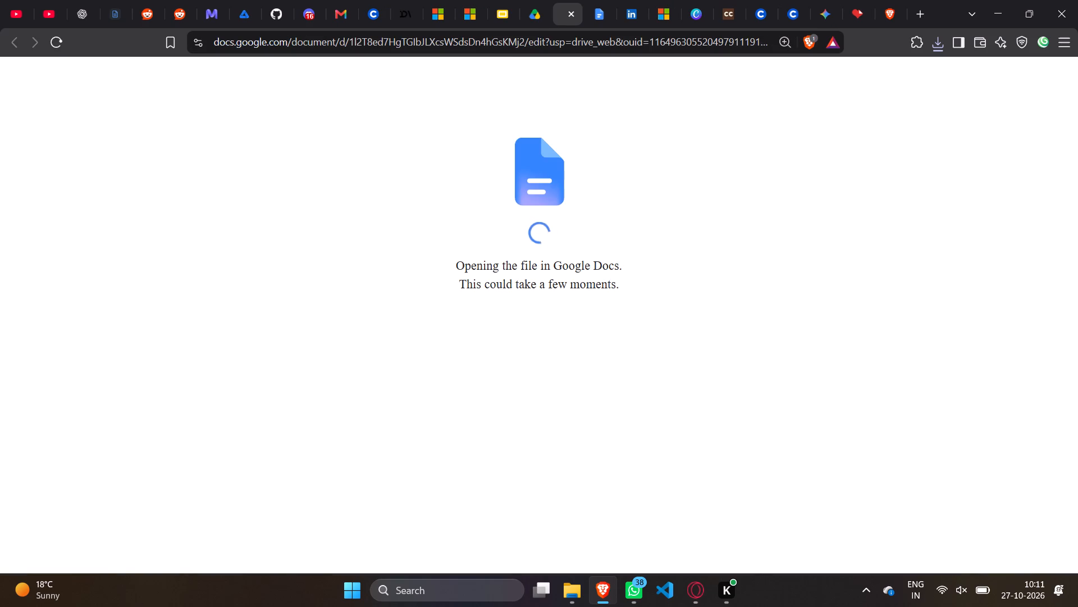
pyautogui.click(597, 27)
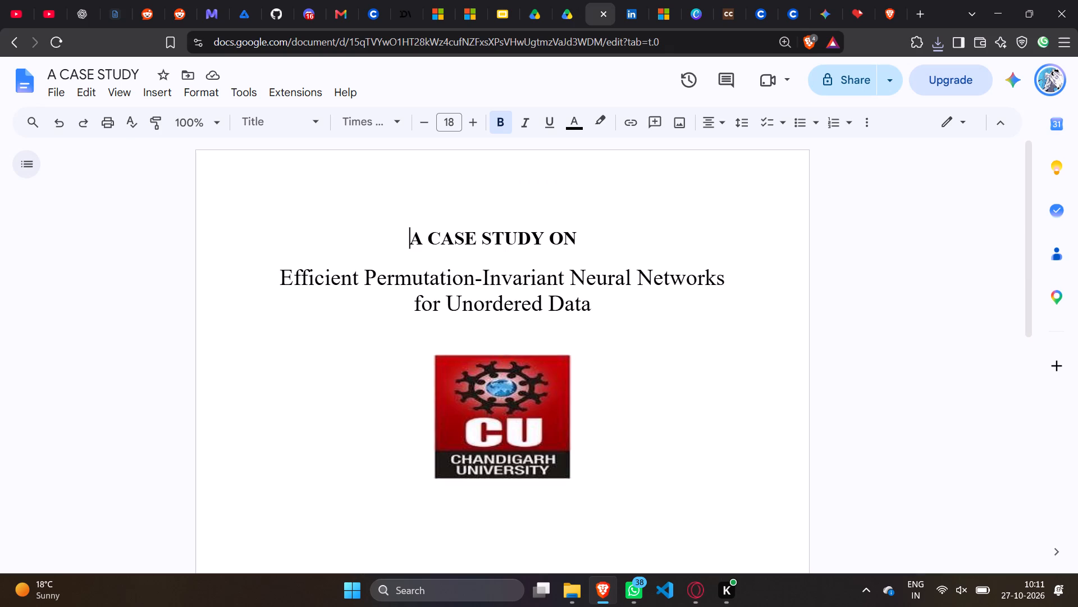
pyautogui.click(23, 84)
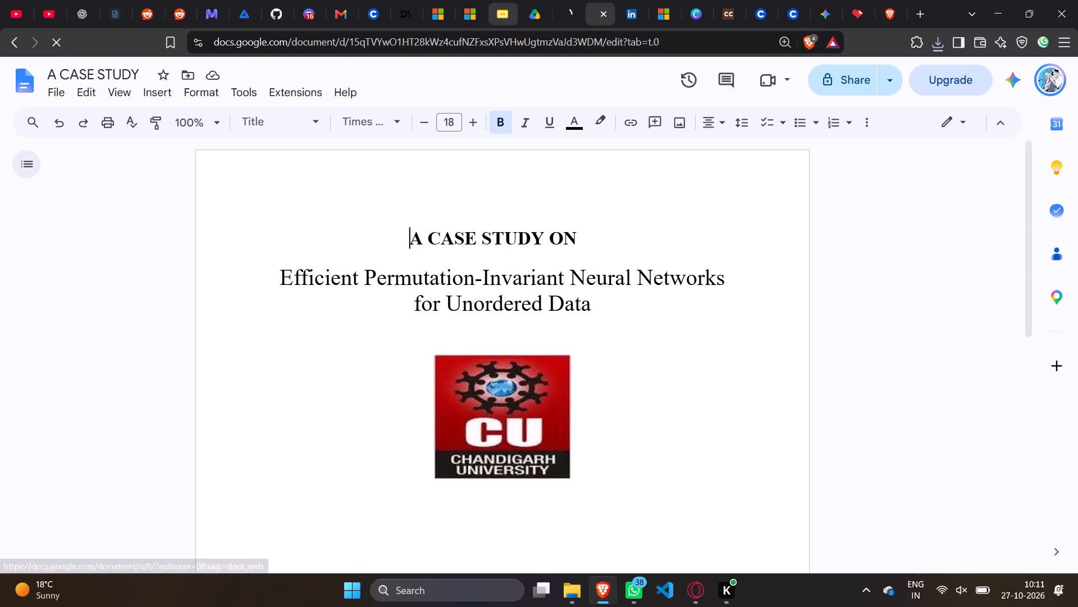
pyautogui.click(567, 21)
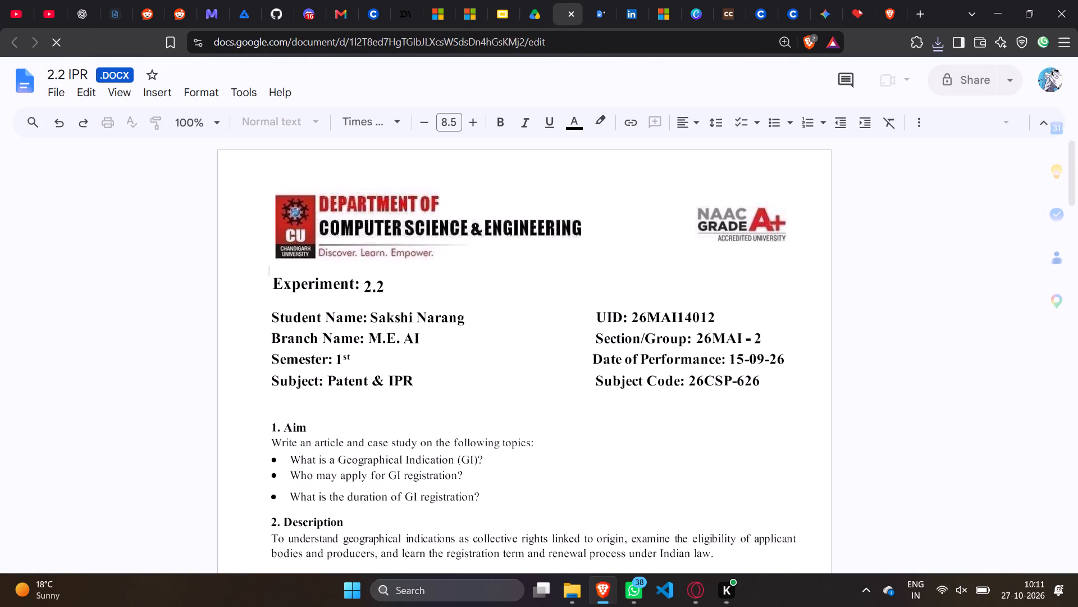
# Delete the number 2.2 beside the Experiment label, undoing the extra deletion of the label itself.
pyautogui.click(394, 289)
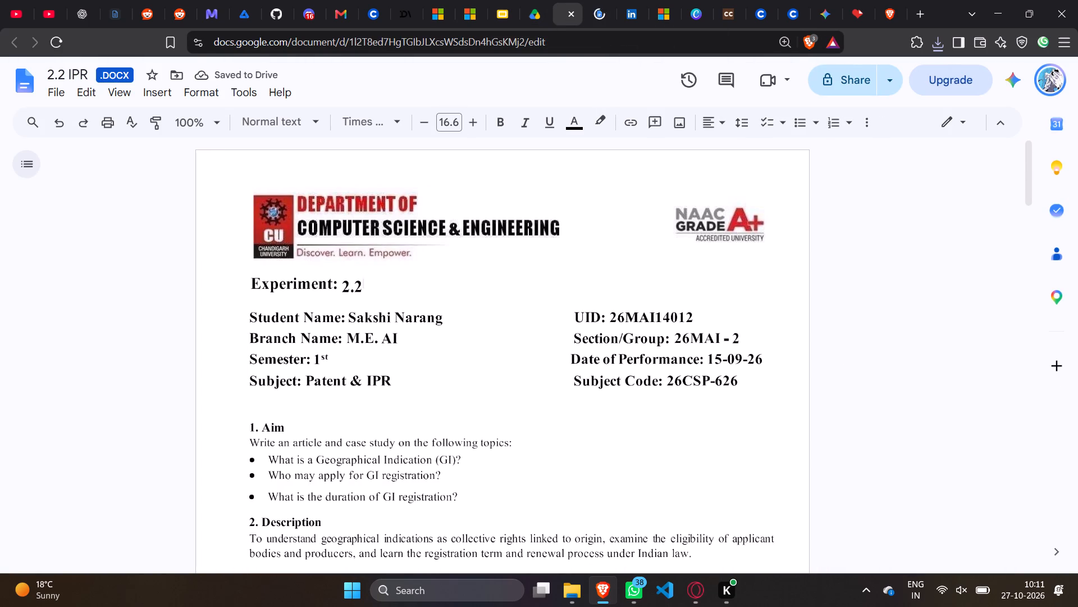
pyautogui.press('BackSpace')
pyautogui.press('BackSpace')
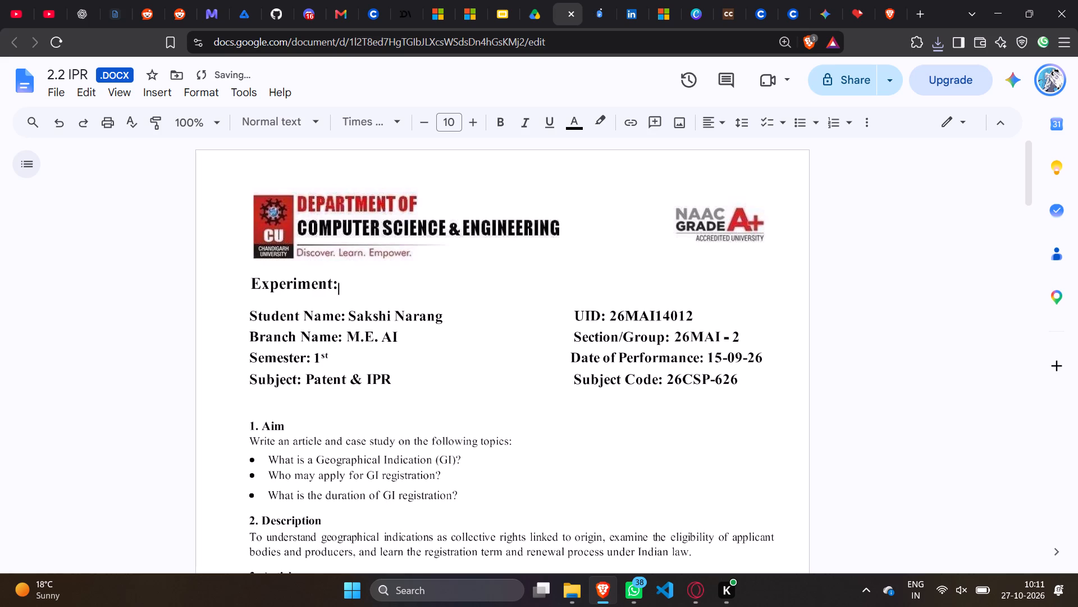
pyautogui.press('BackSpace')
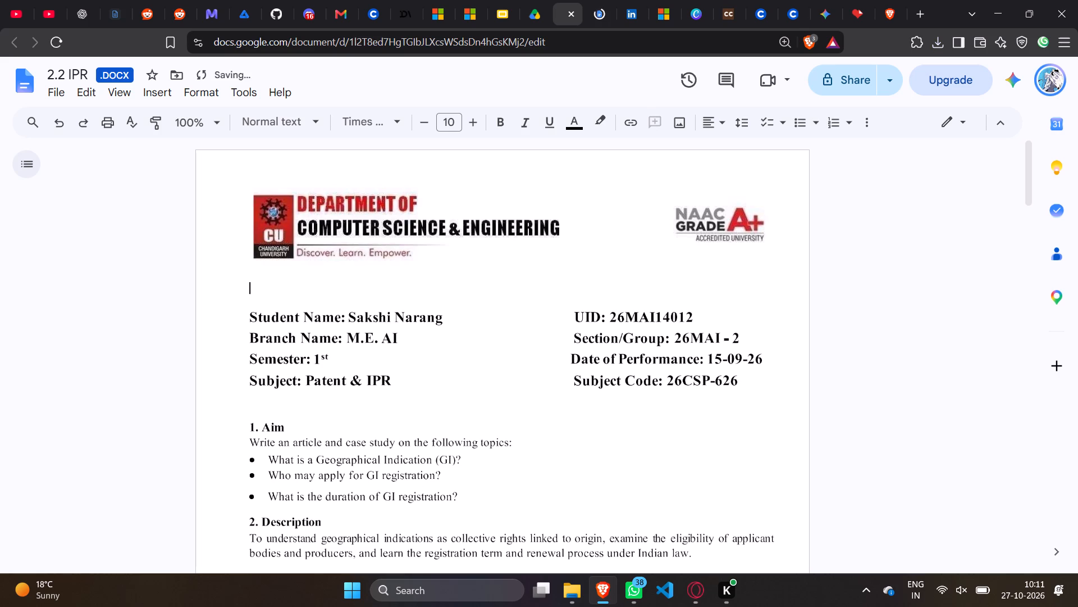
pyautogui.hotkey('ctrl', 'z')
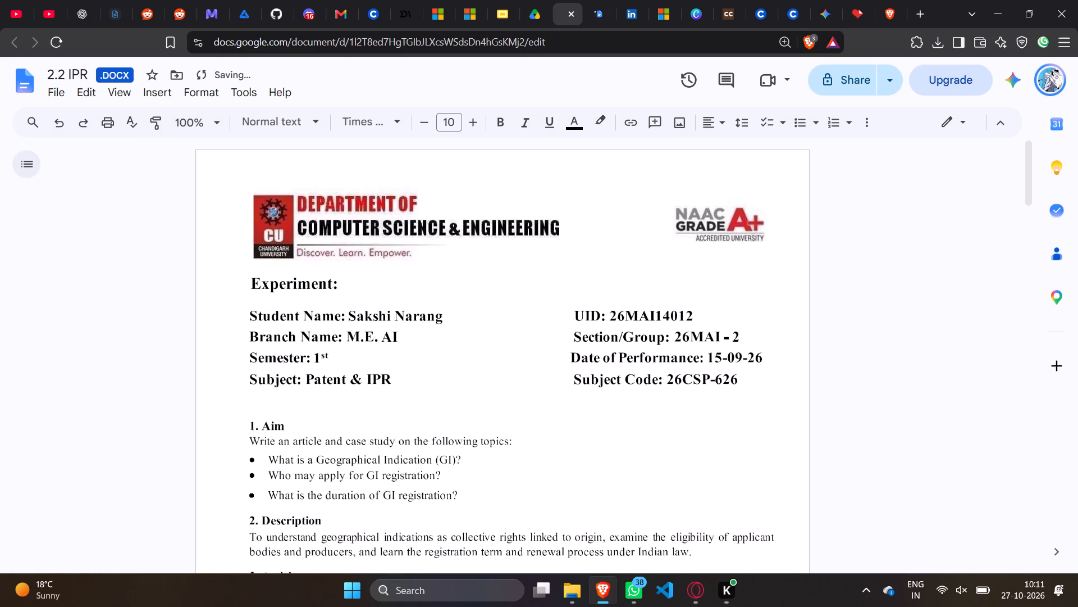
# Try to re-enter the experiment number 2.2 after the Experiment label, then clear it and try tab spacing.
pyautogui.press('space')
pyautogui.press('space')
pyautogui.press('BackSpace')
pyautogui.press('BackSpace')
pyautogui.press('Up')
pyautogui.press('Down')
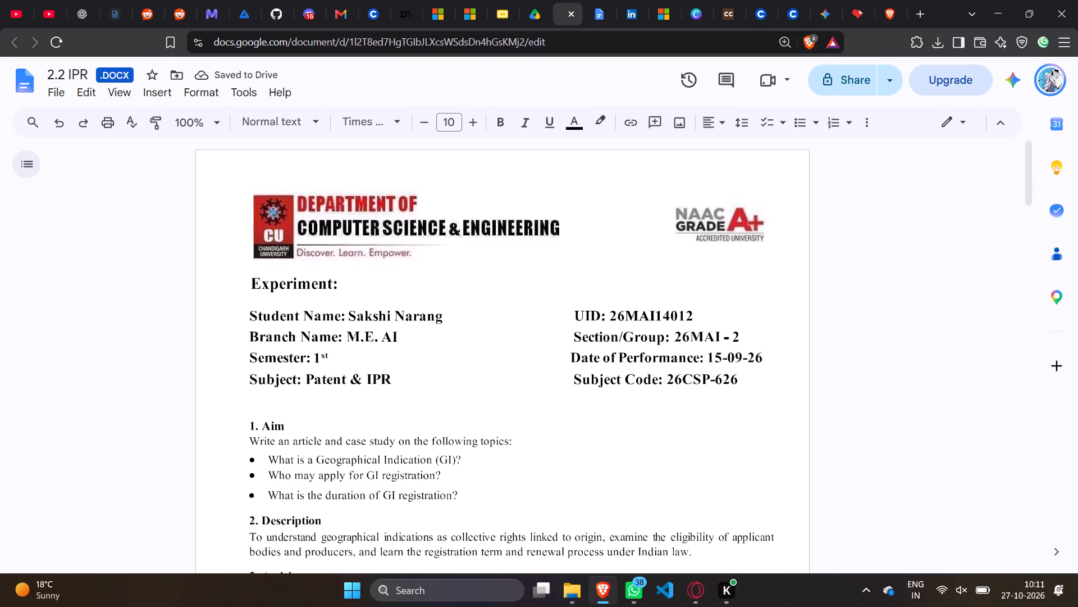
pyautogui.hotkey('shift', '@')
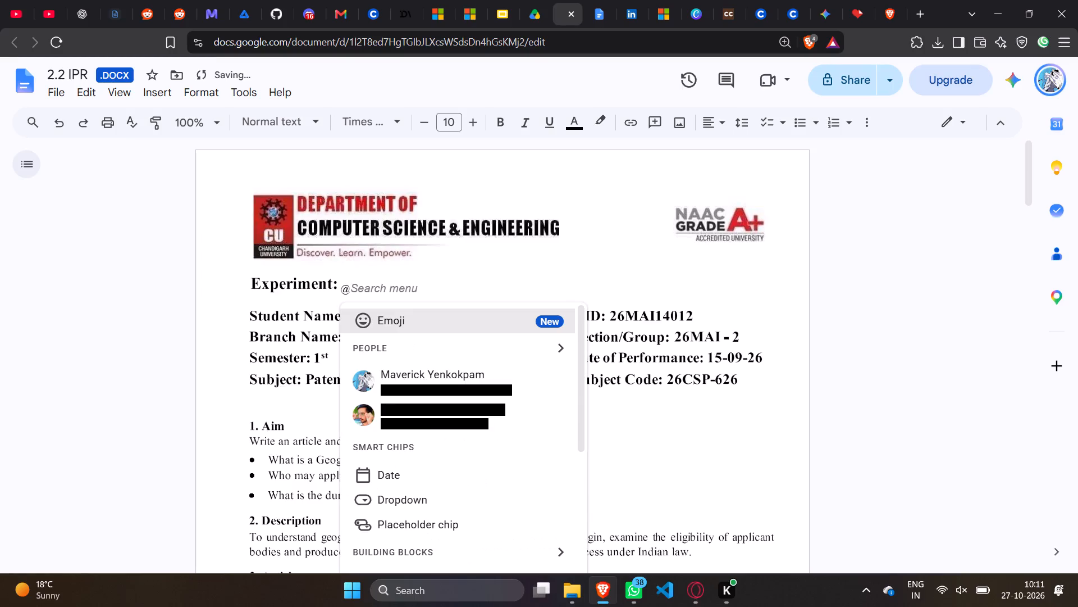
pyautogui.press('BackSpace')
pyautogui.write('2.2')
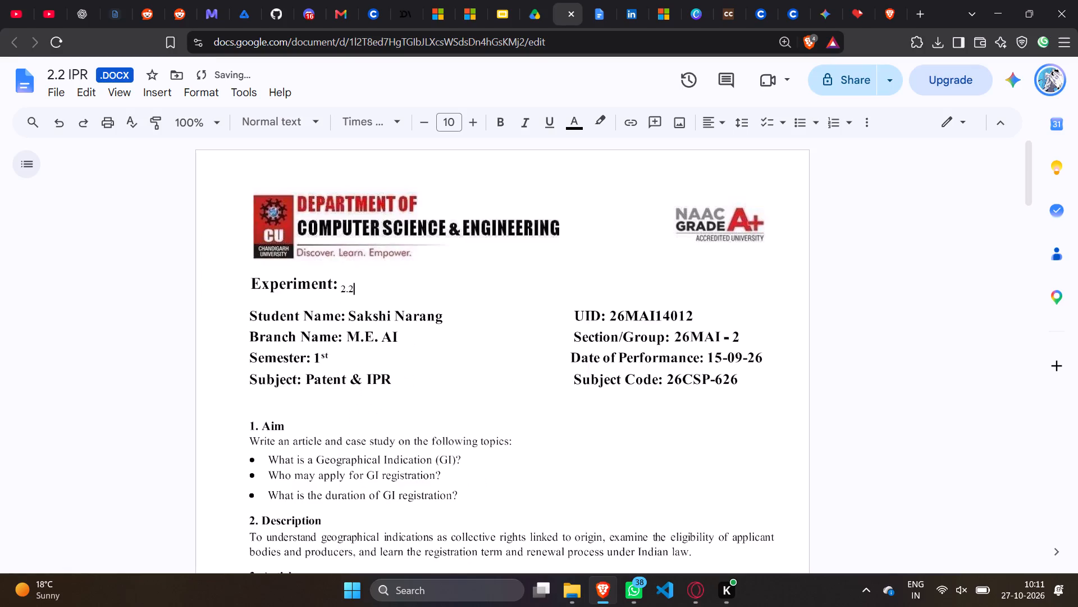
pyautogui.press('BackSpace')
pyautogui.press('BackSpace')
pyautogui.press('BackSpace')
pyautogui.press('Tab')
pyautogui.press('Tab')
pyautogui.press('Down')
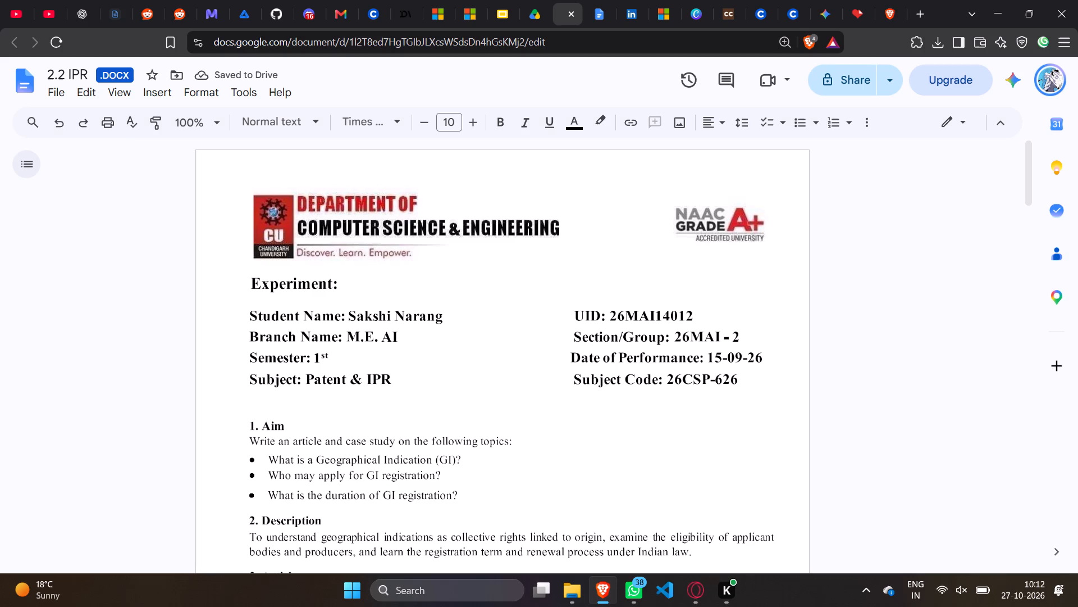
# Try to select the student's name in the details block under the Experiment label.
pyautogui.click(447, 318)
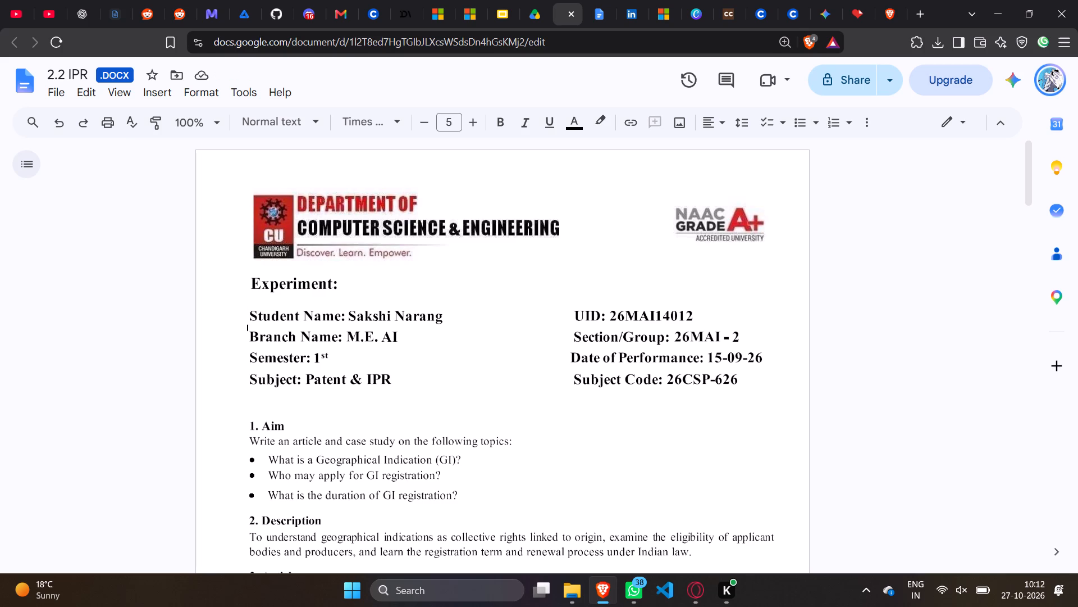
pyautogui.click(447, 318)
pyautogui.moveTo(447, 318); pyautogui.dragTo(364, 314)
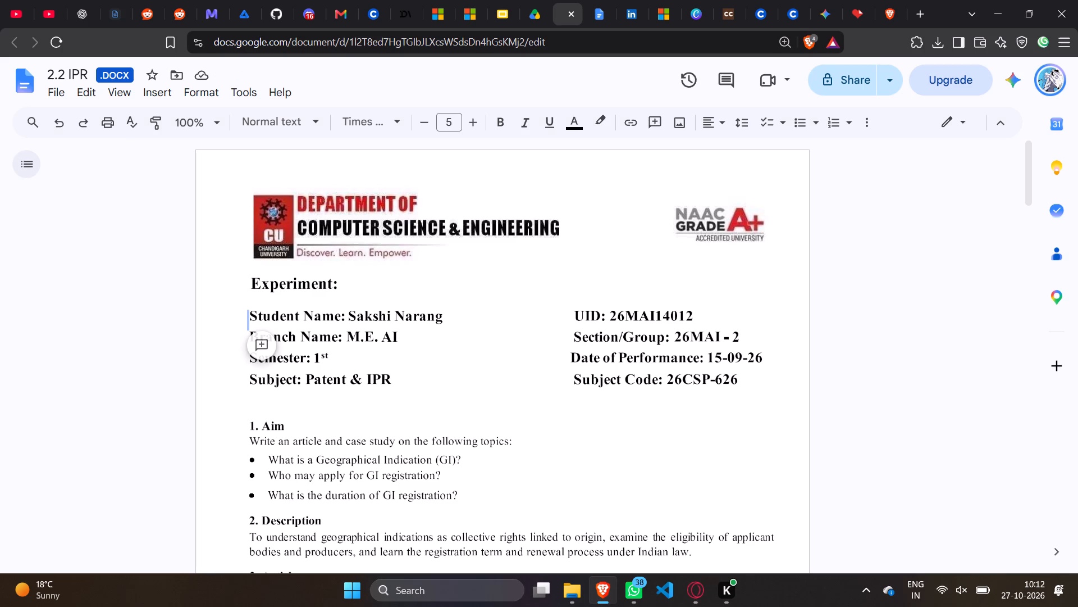
# Delete the whole details block between the department logo and the Aim section, from the Experiment label through the Subject Code line.
pyautogui.scroll(-2, 545, 379)
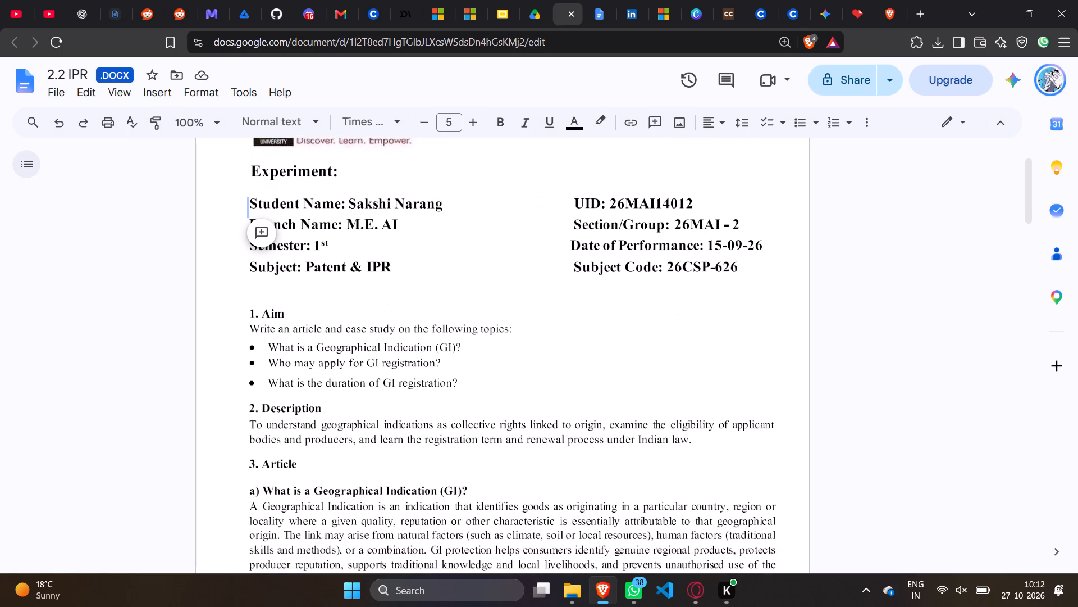
pyautogui.scroll(1, 545, 379)
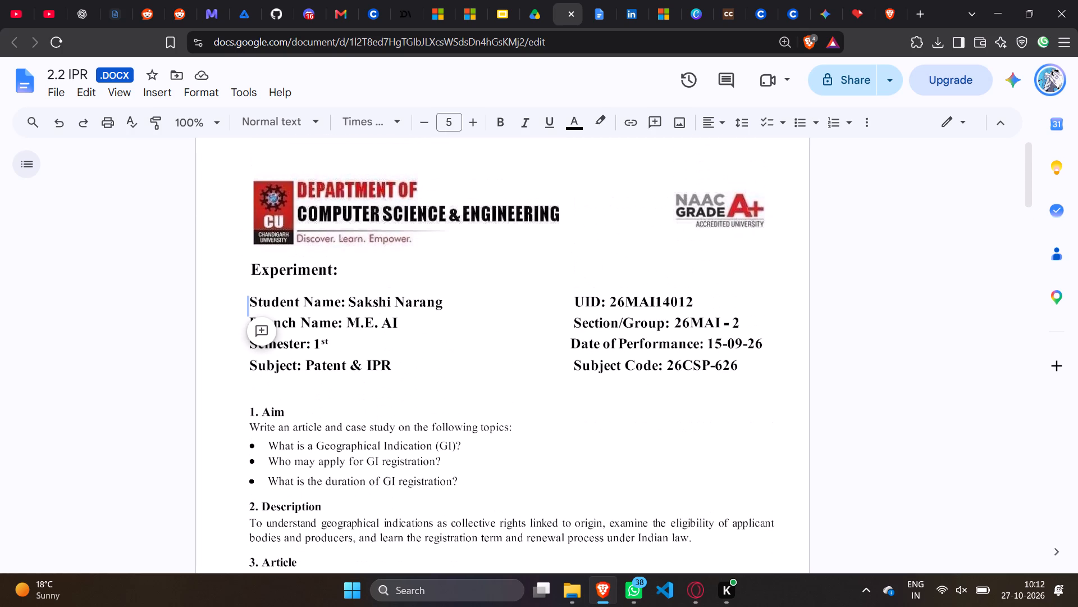
pyautogui.click(754, 374)
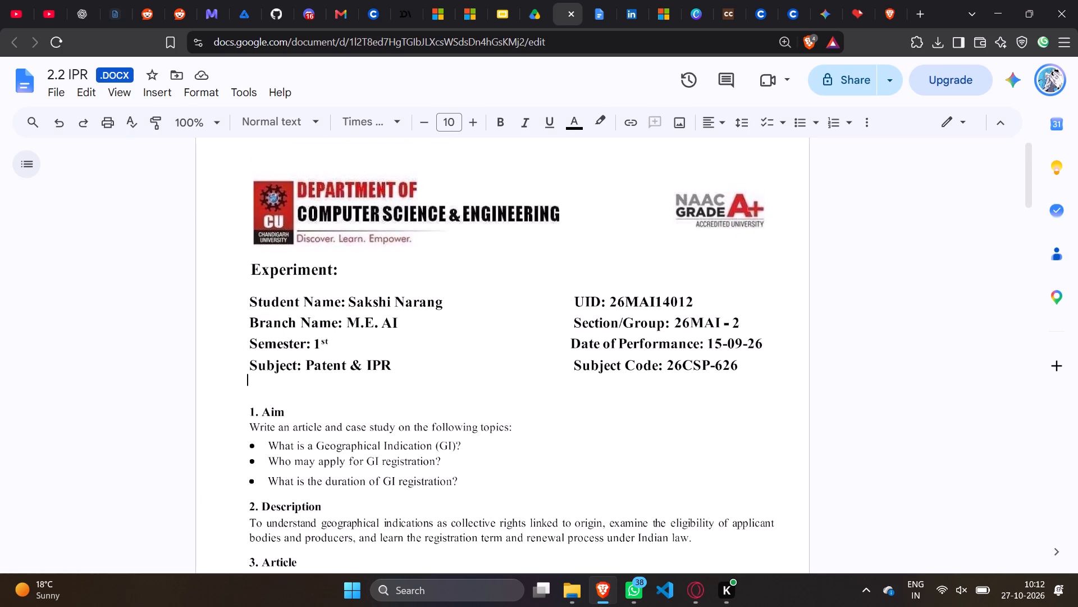
pyautogui.moveTo(753, 374); pyautogui.dragTo(245, 267)
pyautogui.press('BackSpace')
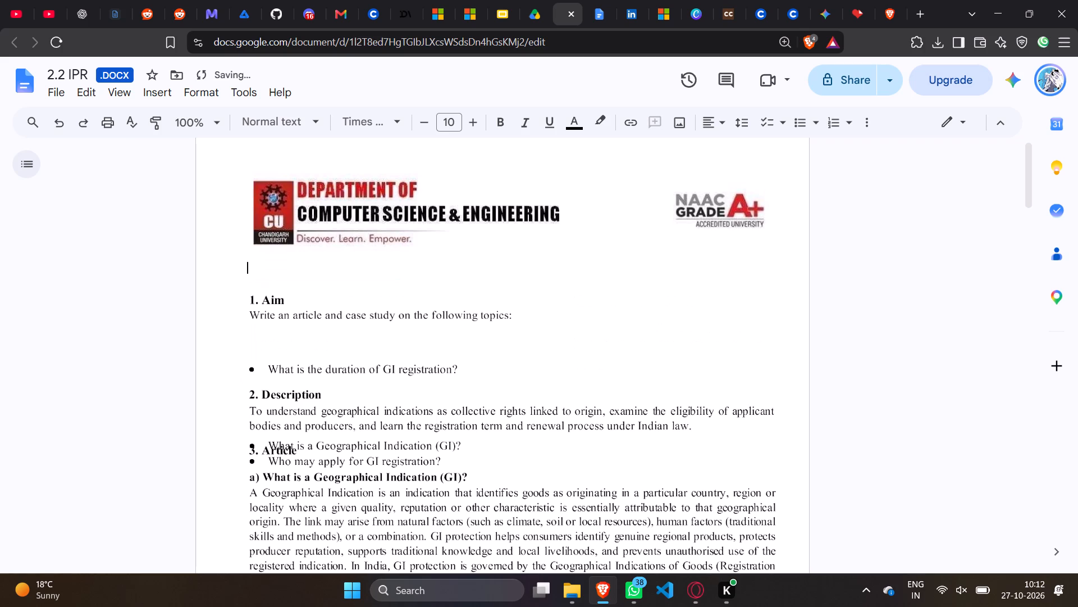
# Review the layout of all three pages, from the overlapping Article heading and topic bullets through the case study to the Learning Outcomes.
pyautogui.scroll(-1, 368, 380)
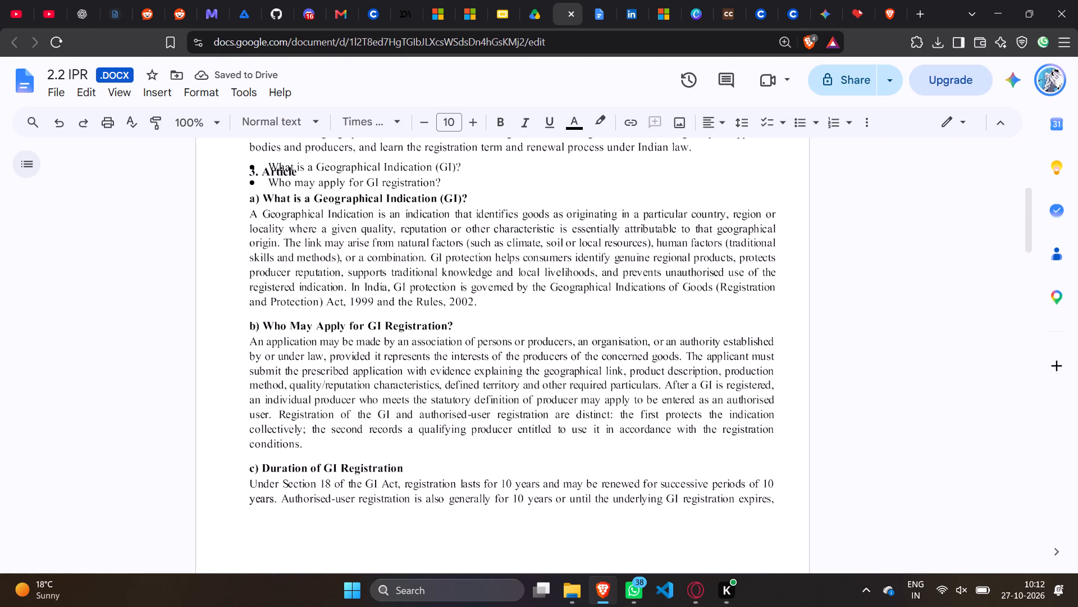
pyautogui.scroll(-1, 368, 380)
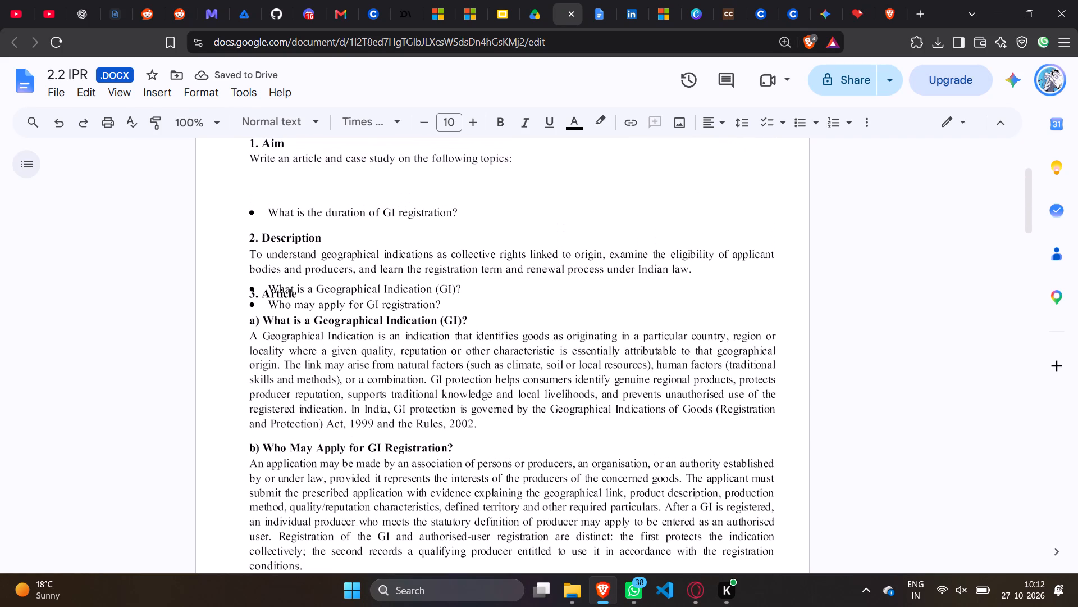
pyautogui.click(465, 286)
pyautogui.scroll(-3, 465, 286)
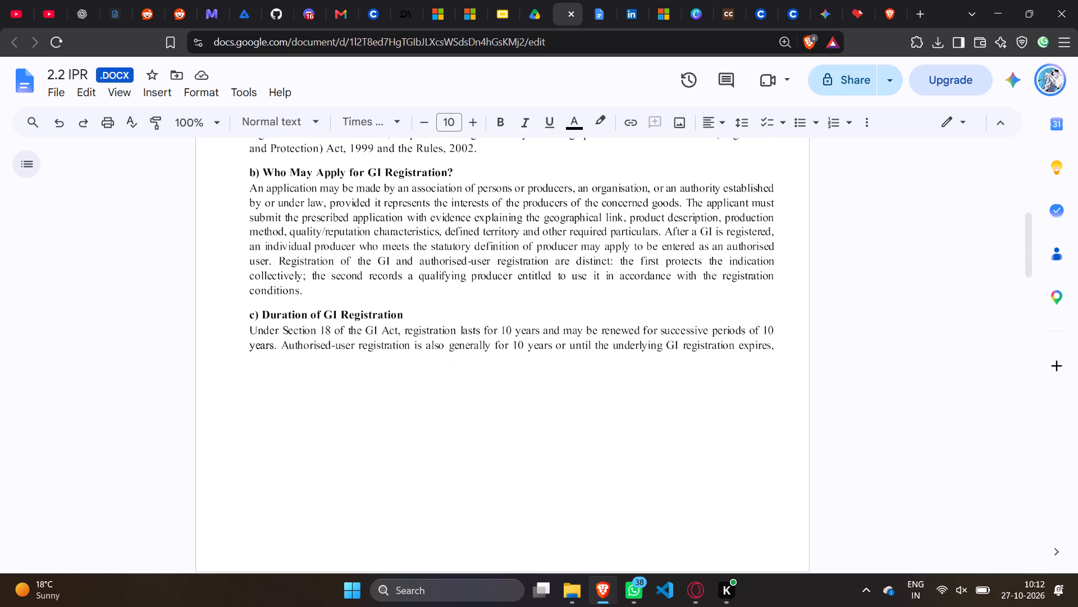
pyautogui.scroll(-9, 465, 286)
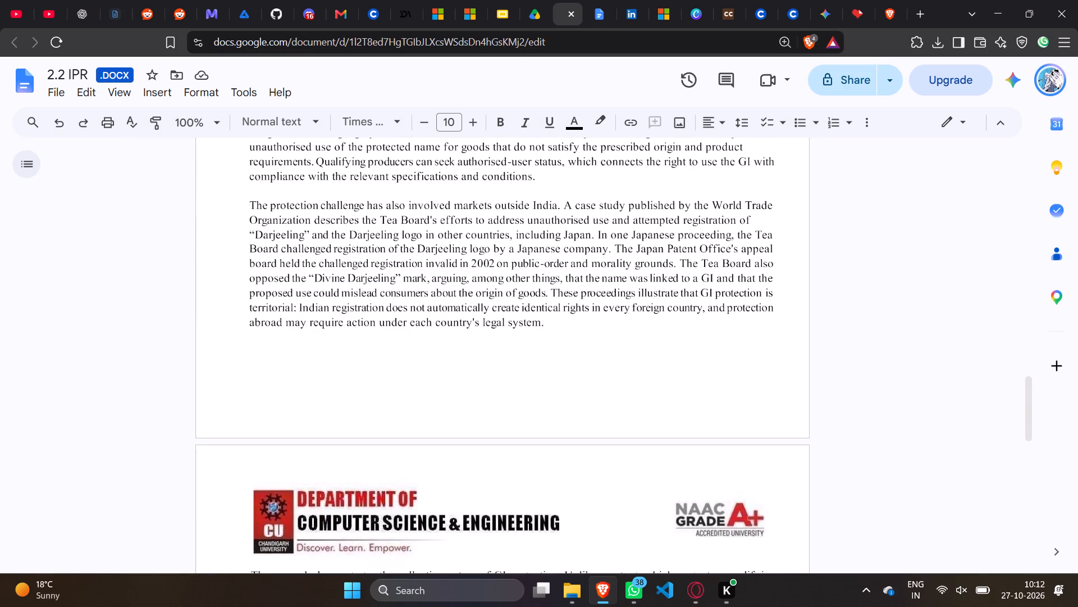
pyautogui.scroll(-3, 465, 286)
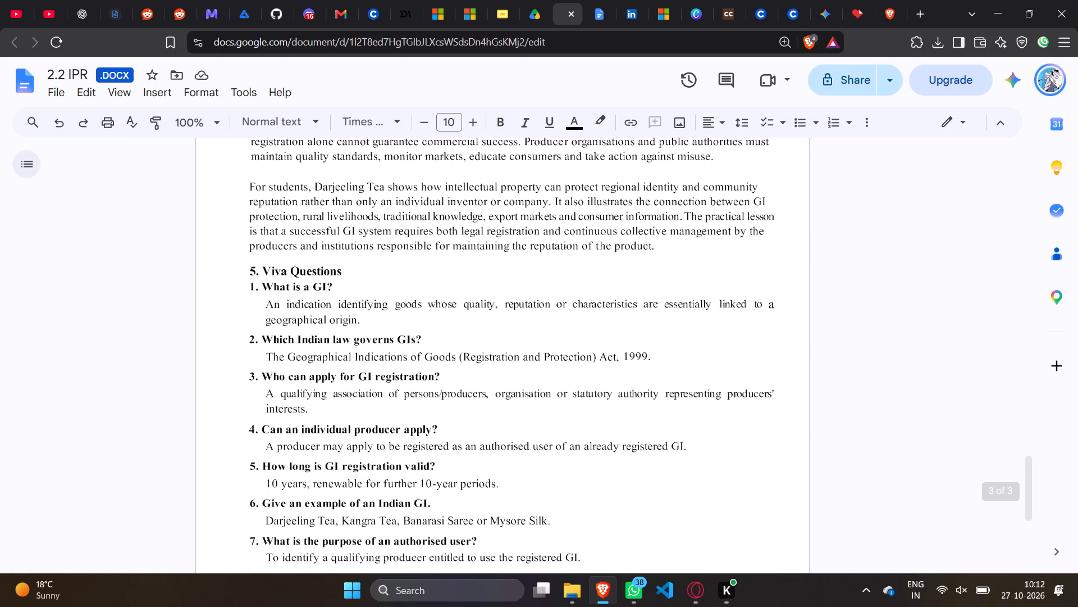
pyautogui.scroll(-2, 465, 286)
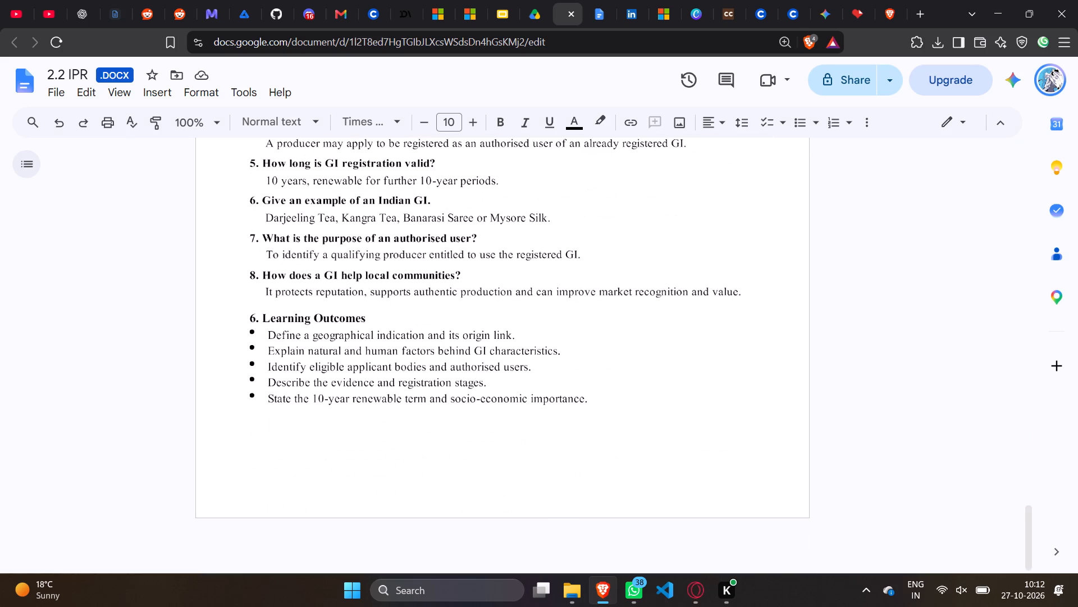
pyautogui.scroll(-2, 465, 286)
pyautogui.scroll(5, 465, 286)
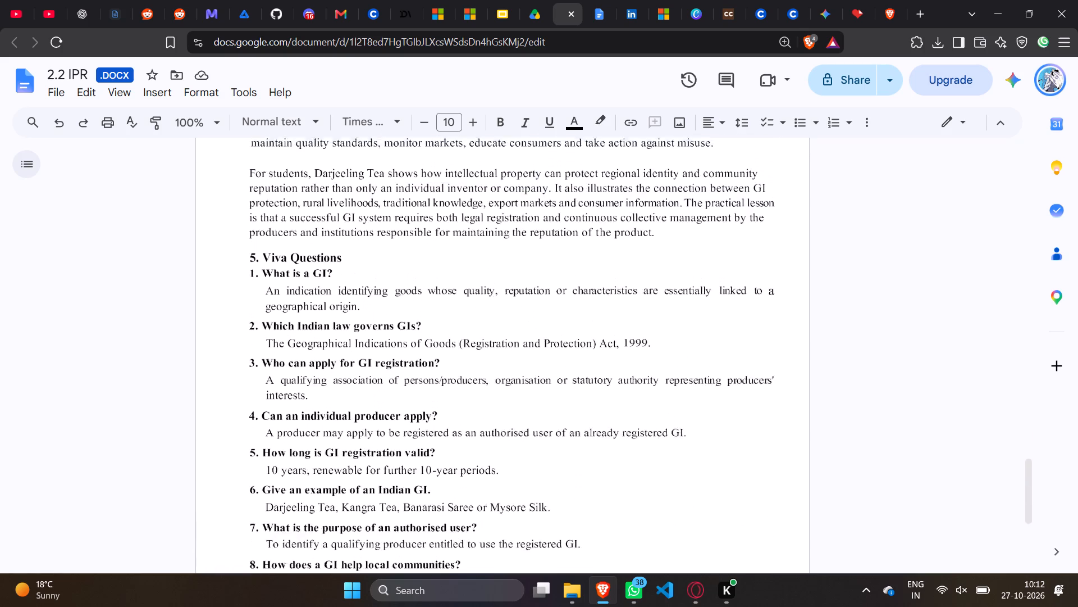
pyautogui.scroll(6, 465, 286)
pyautogui.scroll(-3, 465, 286)
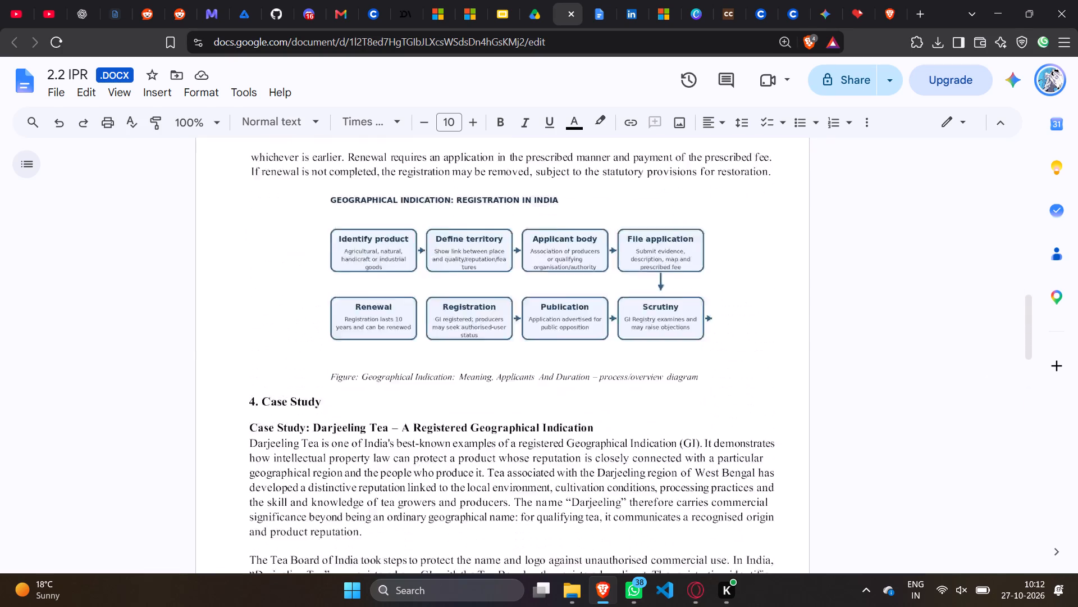
pyautogui.scroll(-5, 465, 286)
pyautogui.scroll(3, 465, 286)
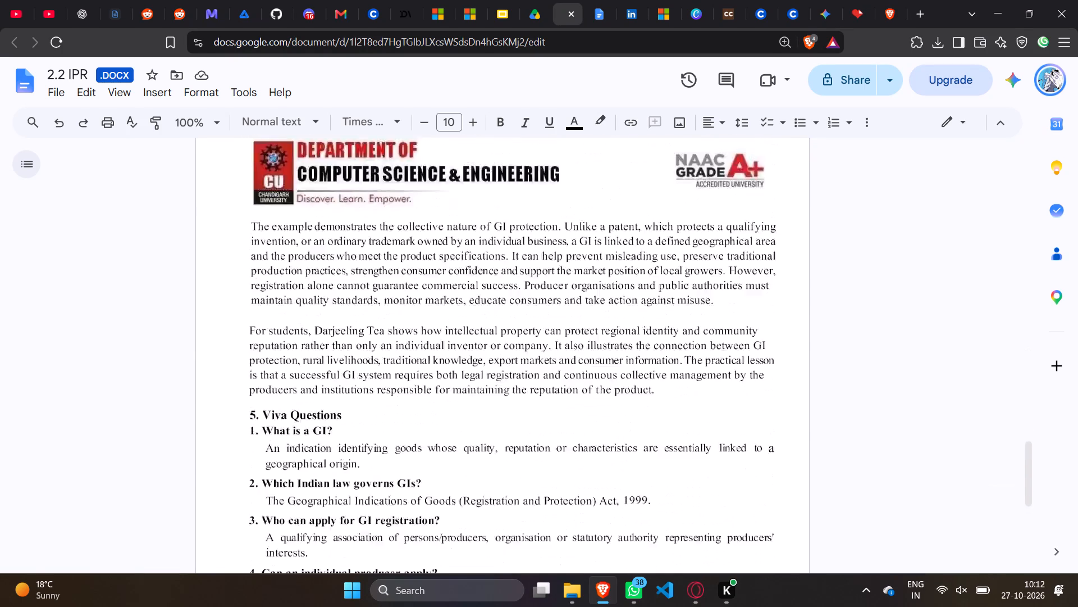
pyautogui.scroll(6, 465, 286)
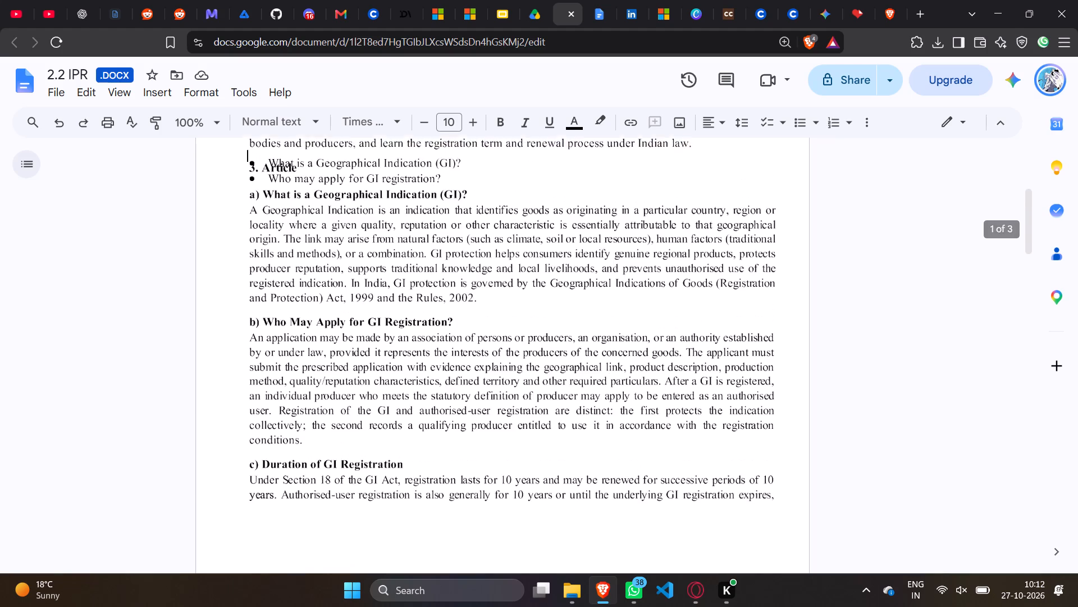
pyautogui.scroll(1, 465, 286)
pyautogui.scroll(-7, 465, 286)
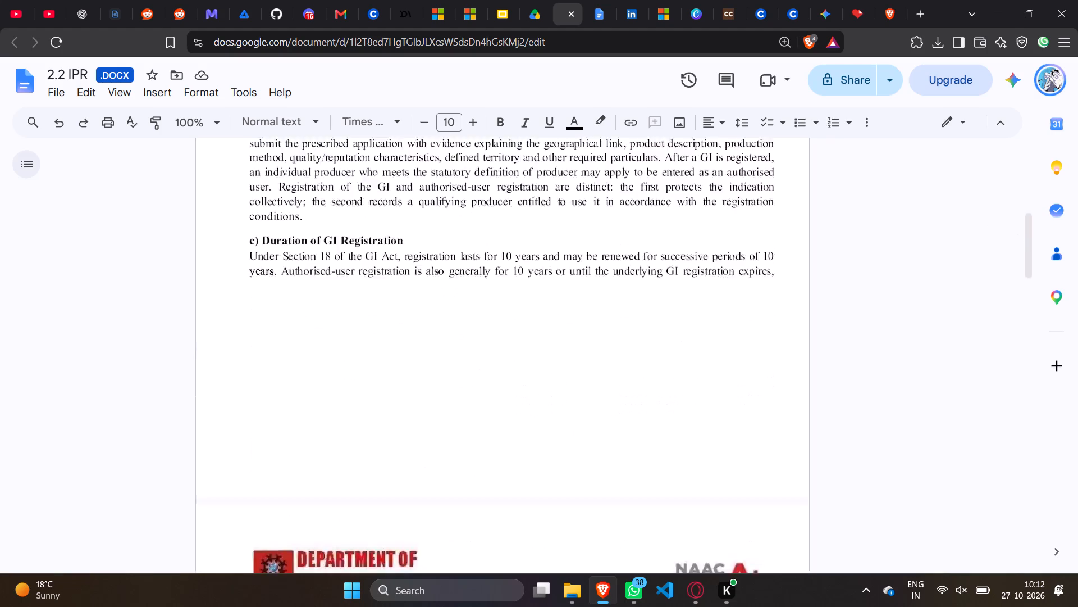
pyautogui.scroll(-5, 465, 286)
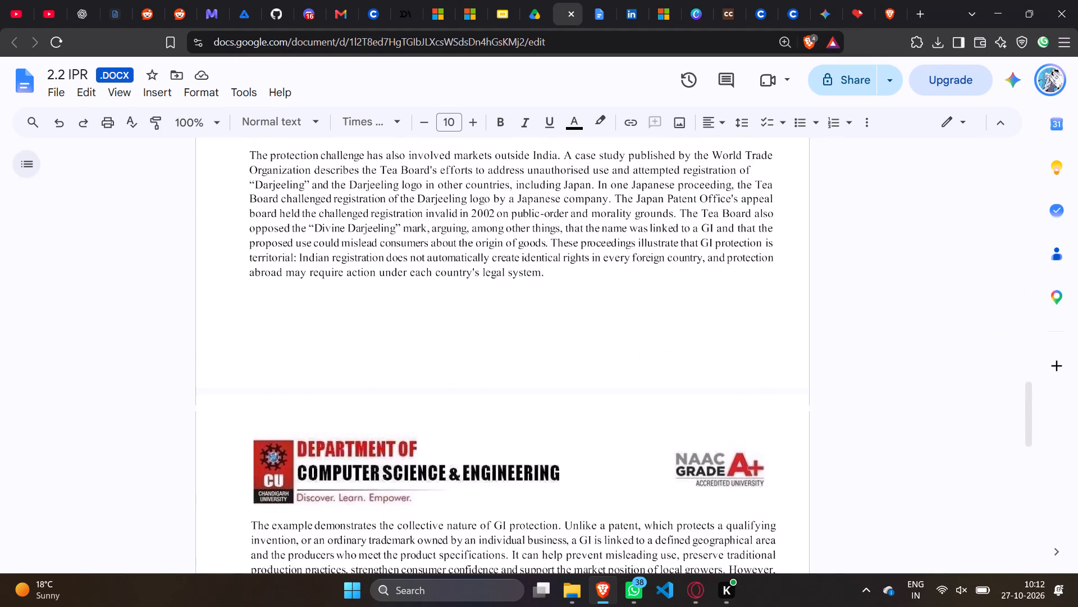
pyautogui.scroll(-4, 465, 286)
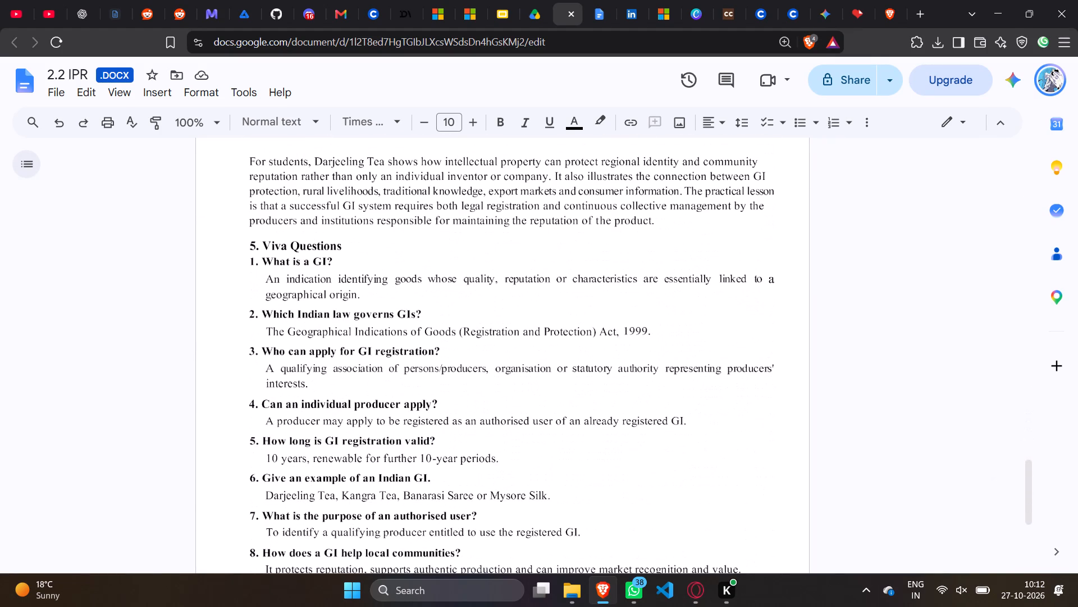
pyautogui.scroll(-4, 465, 286)
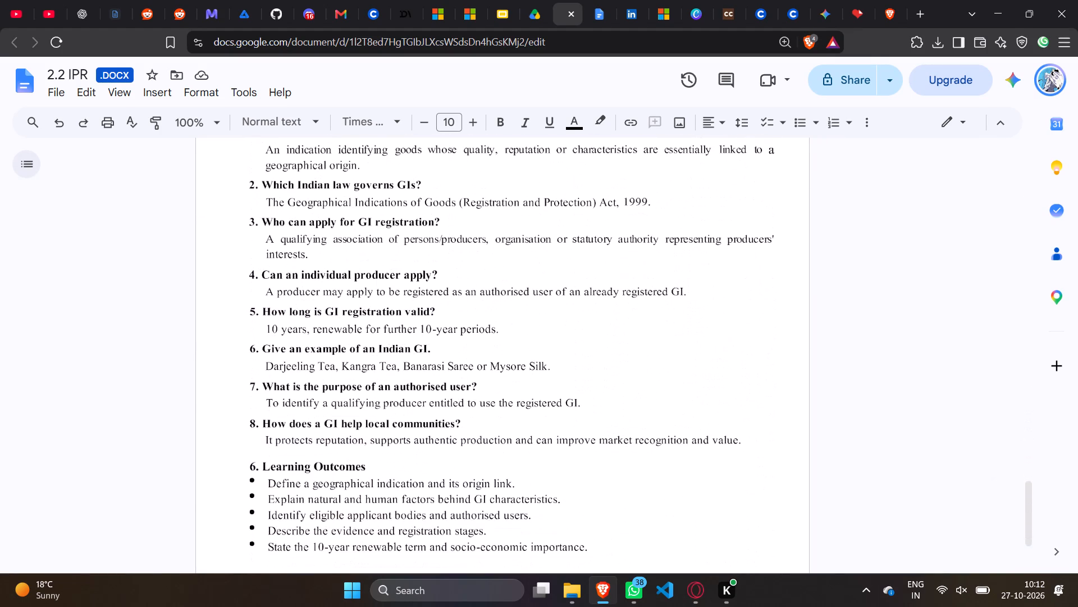
pyautogui.scroll(-3, 465, 286)
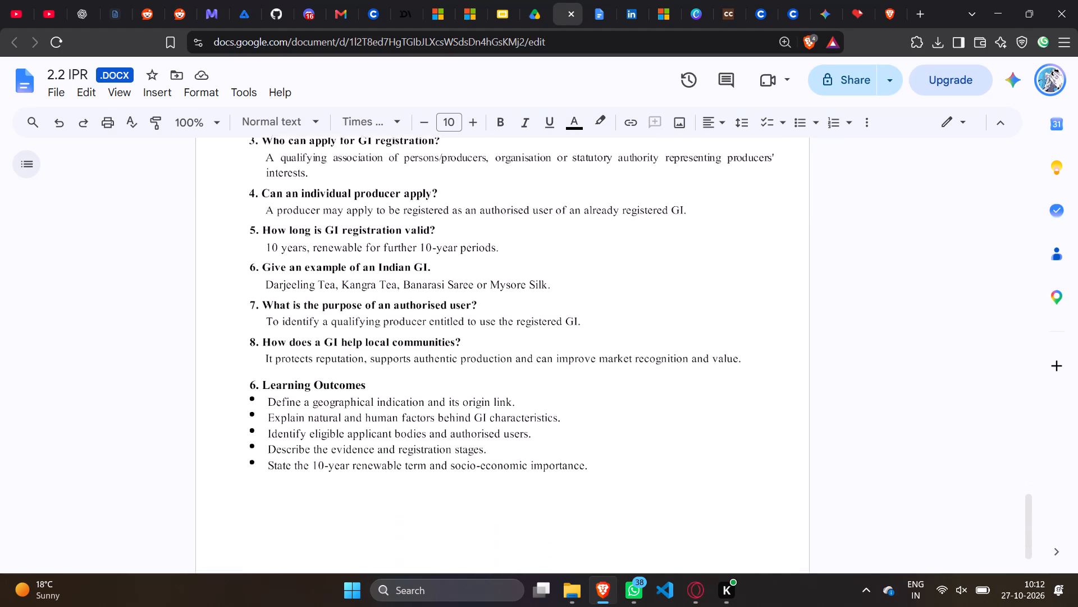
pyautogui.scroll(-1, 465, 286)
pyautogui.scroll(13, 465, 286)
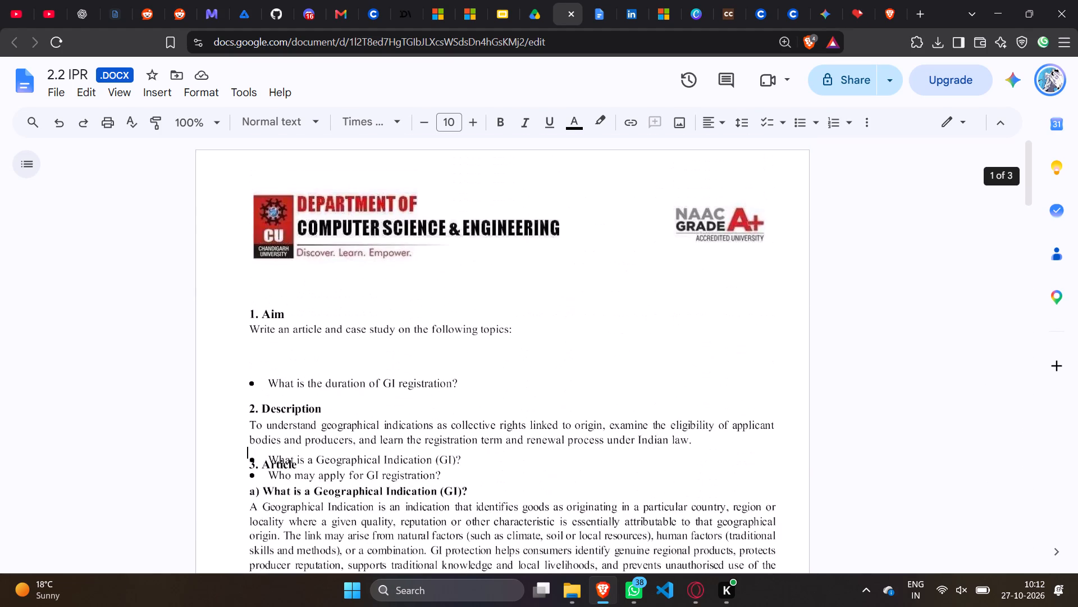
# Remove the blank lines in the Aim section above the bullet "What is the duration of GI registration?".
pyautogui.scroll(-1, 465, 286)
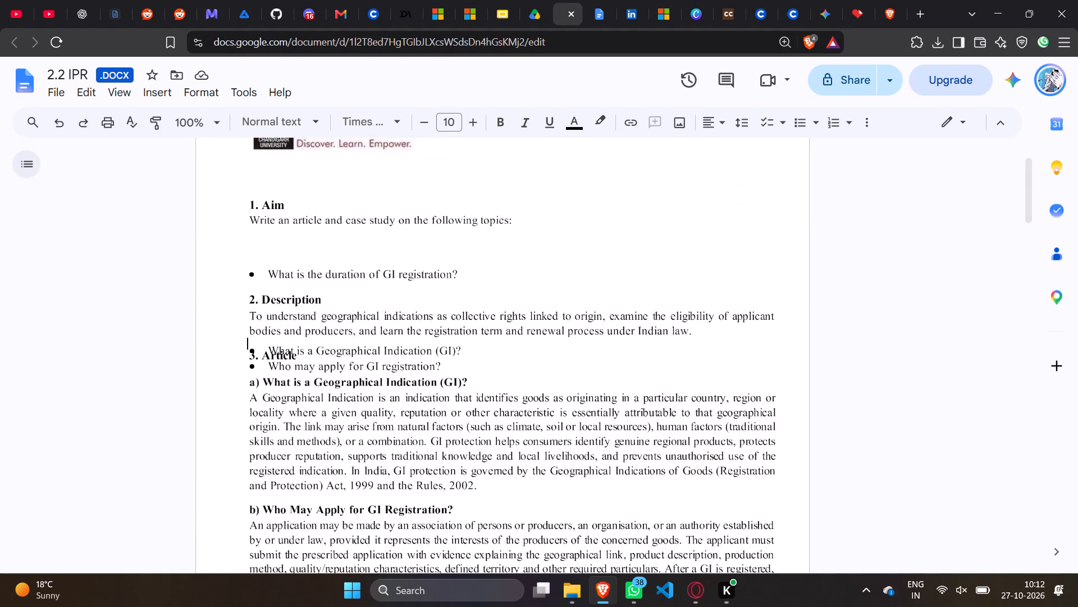
pyautogui.click(279, 240)
pyautogui.press('BackSpace')
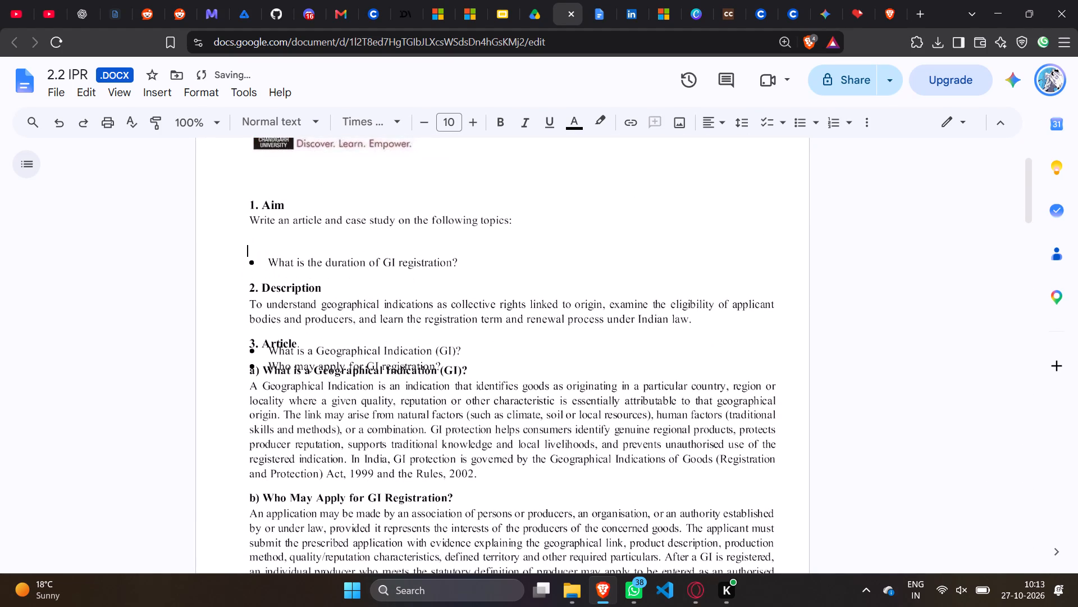
pyautogui.press('BackSpace')
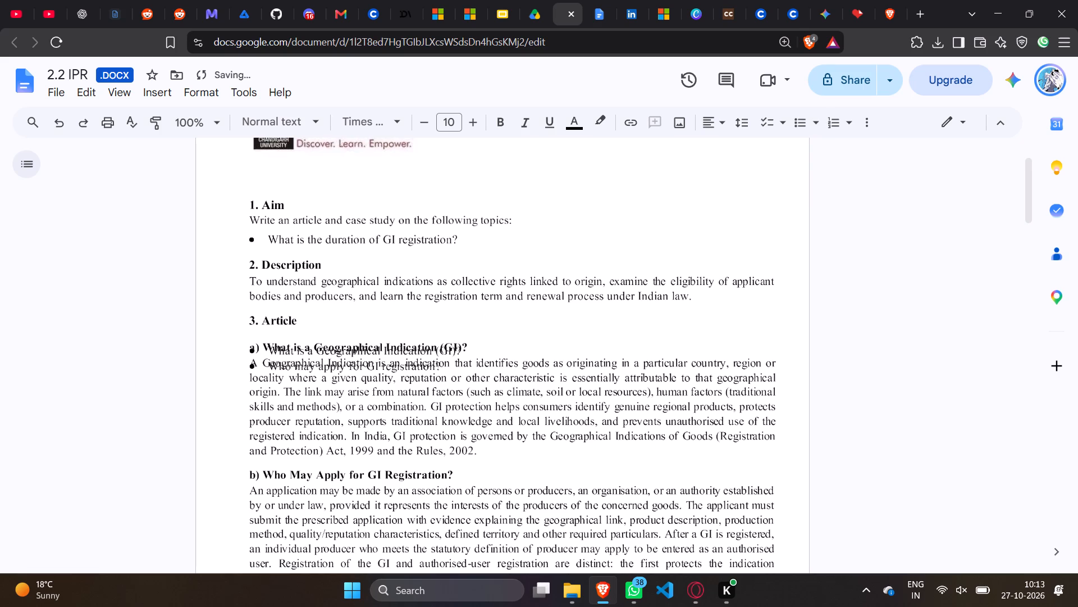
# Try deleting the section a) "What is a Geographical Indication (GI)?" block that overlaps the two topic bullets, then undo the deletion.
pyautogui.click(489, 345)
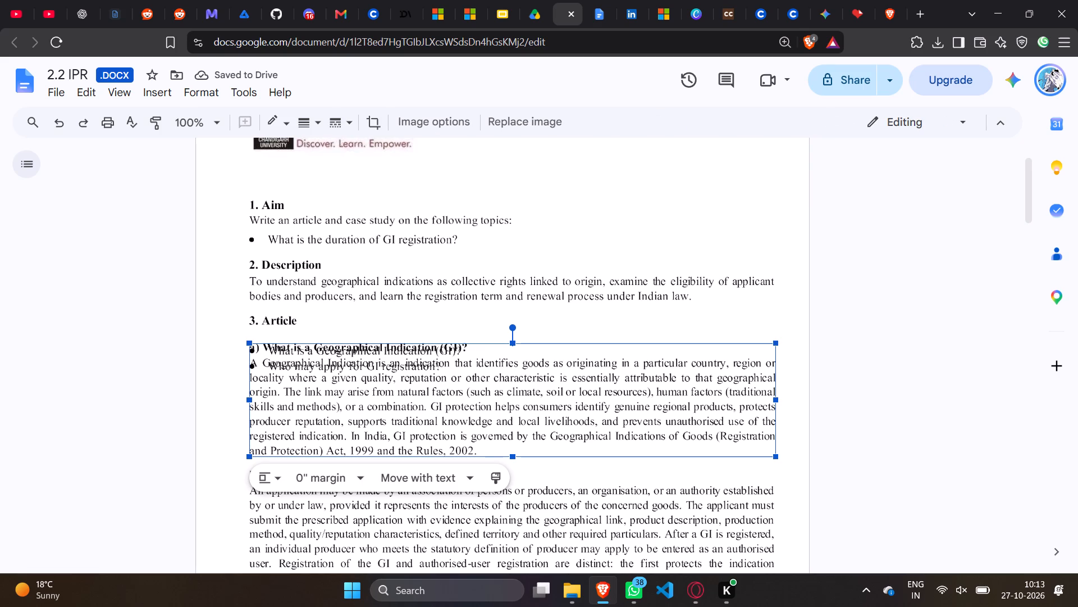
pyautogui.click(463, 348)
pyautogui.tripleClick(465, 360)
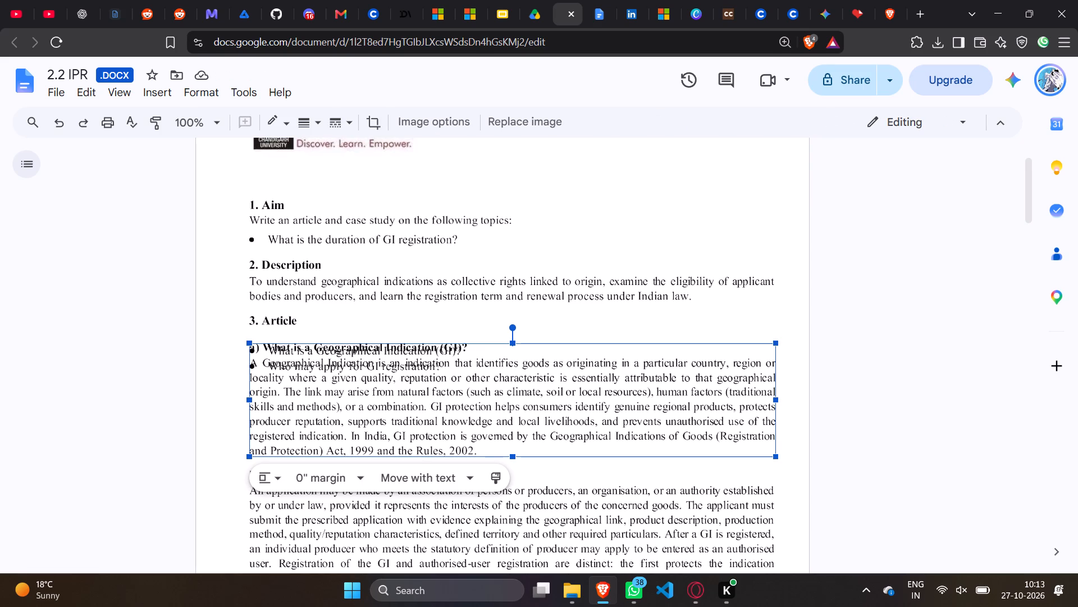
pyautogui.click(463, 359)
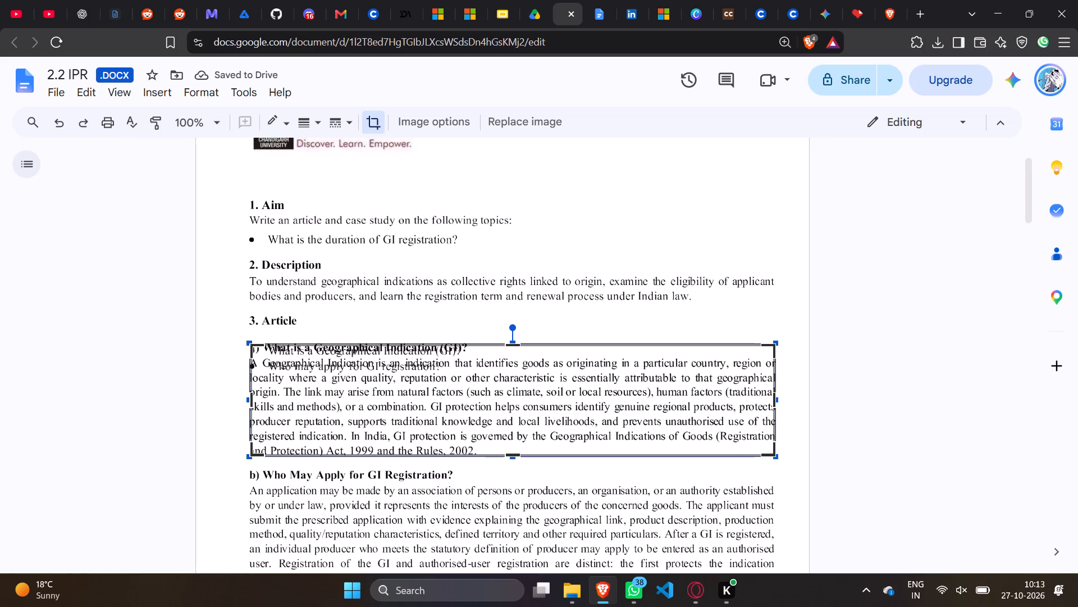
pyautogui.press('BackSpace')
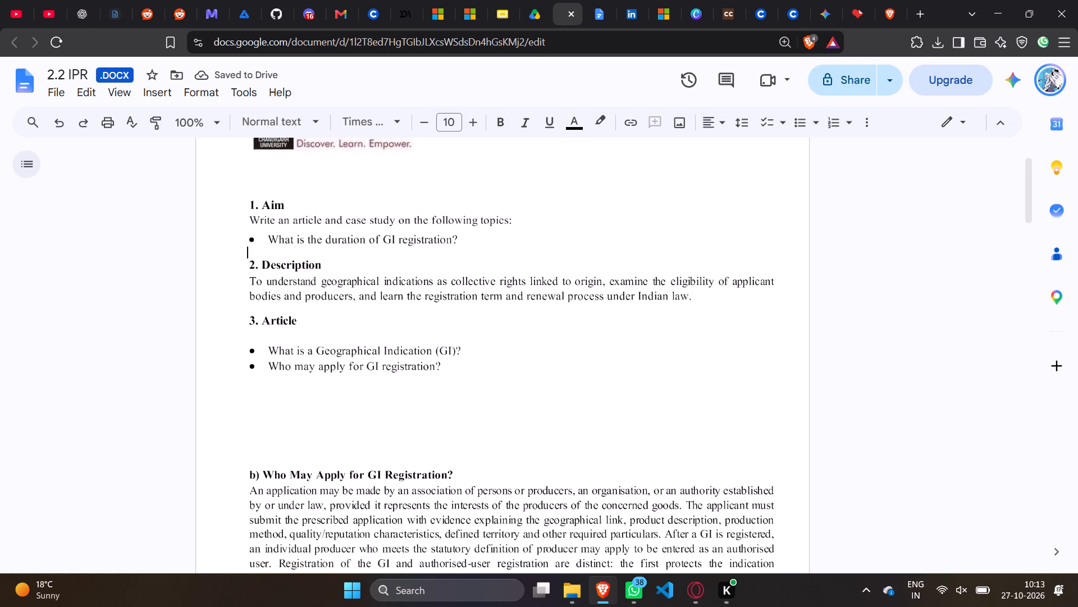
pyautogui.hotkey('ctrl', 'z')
# Move the section a) "What is a Geographical Indication (GI)?" block down so it starts just below the two topic bullets.
pyautogui.click(459, 371)
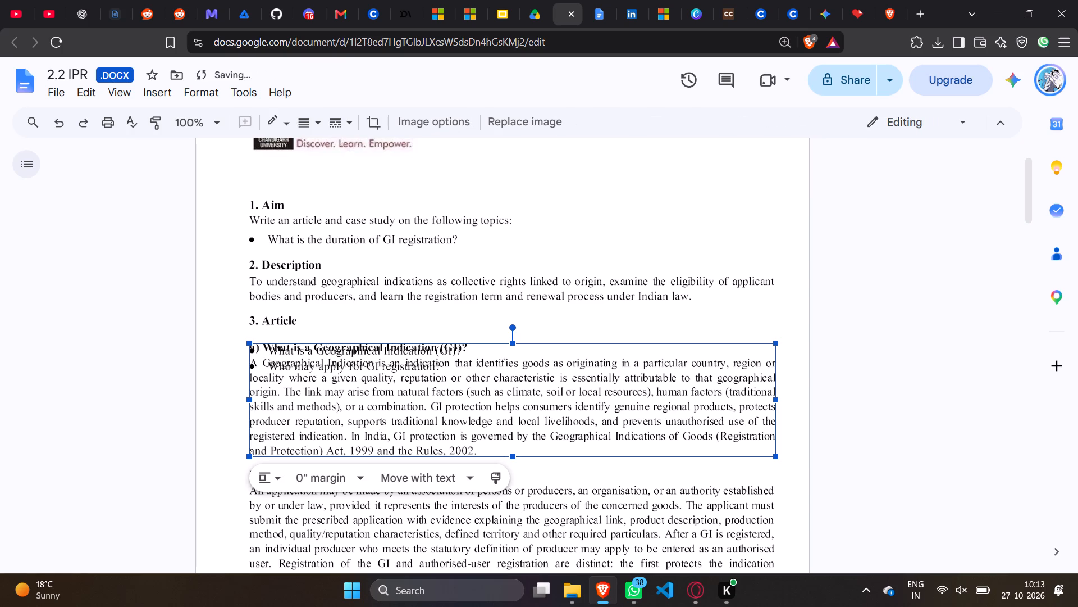
pyautogui.moveTo(459, 371); pyautogui.dragTo(465, 411)
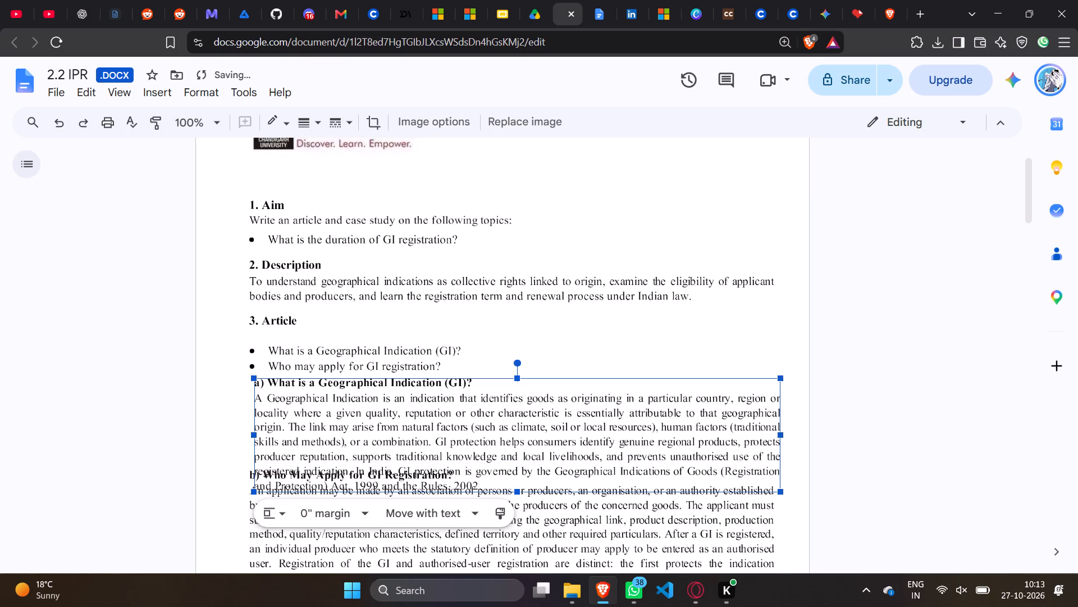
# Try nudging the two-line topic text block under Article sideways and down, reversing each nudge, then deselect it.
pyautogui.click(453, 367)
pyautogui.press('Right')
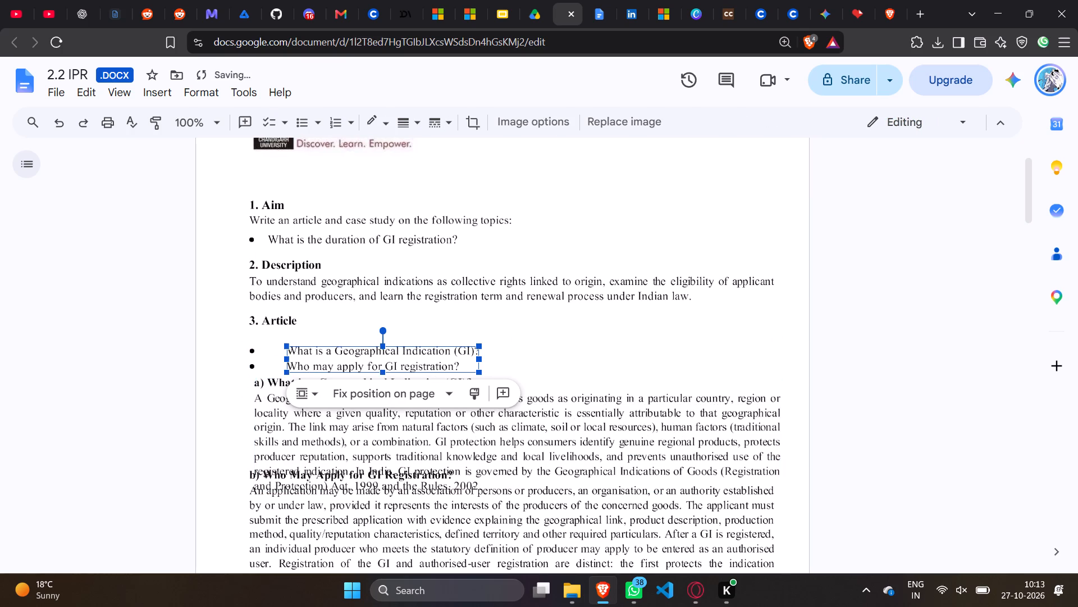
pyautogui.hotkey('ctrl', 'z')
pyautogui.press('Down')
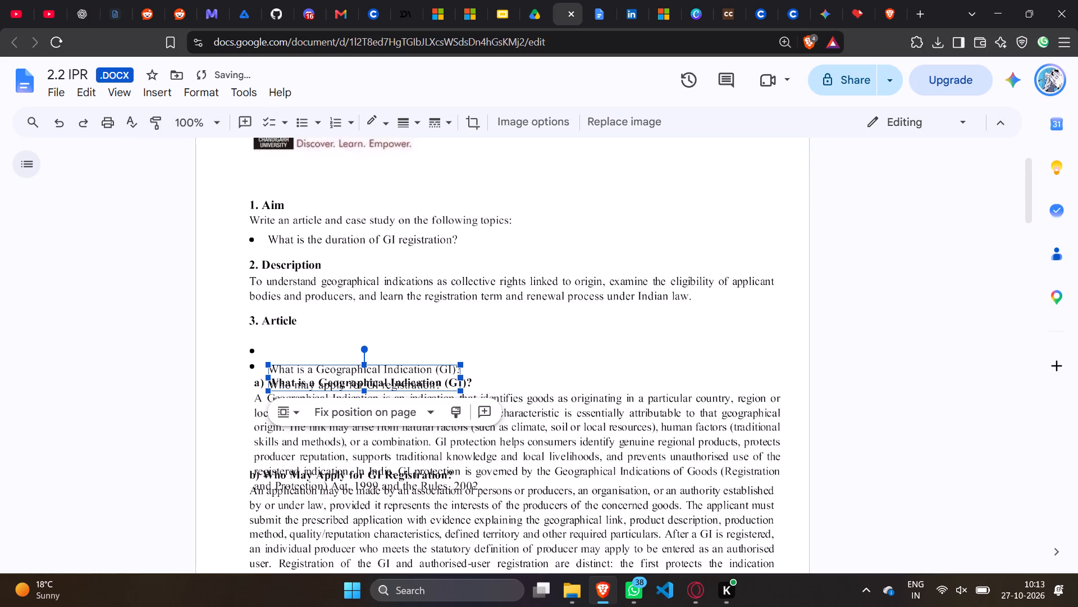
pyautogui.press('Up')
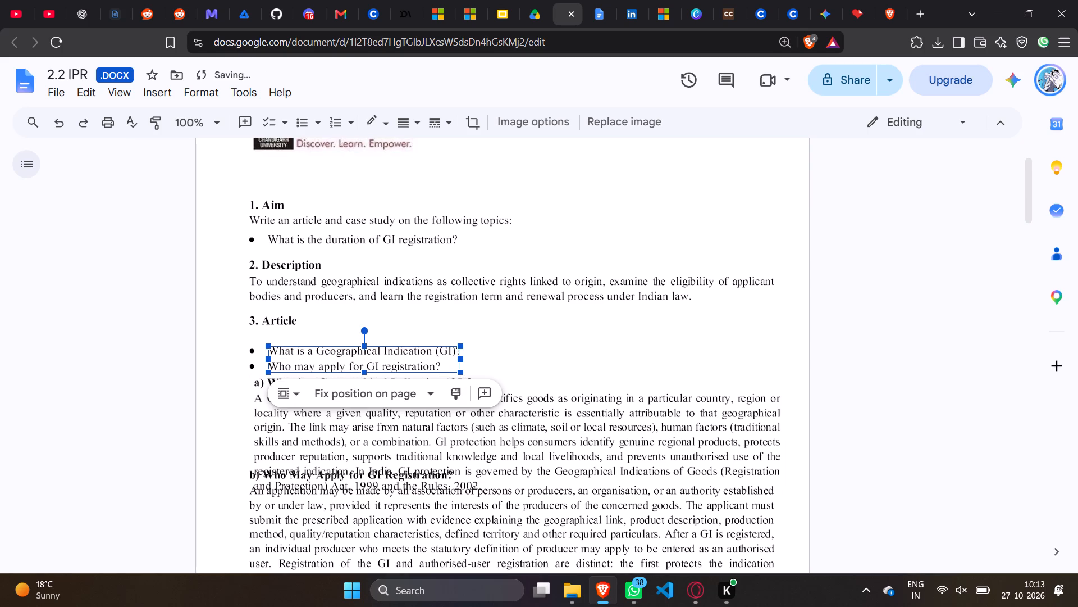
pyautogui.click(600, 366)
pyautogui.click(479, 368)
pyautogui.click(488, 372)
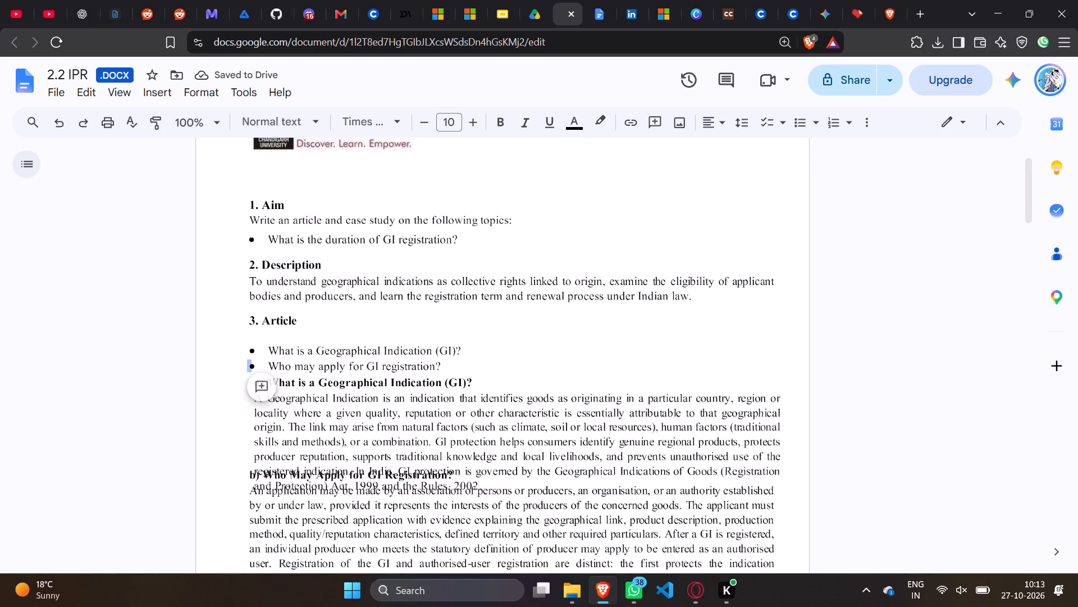
# Move the section b) "Who May Apply for GI Registration?" block slightly down, away from the end of section a).
pyautogui.click(329, 506)
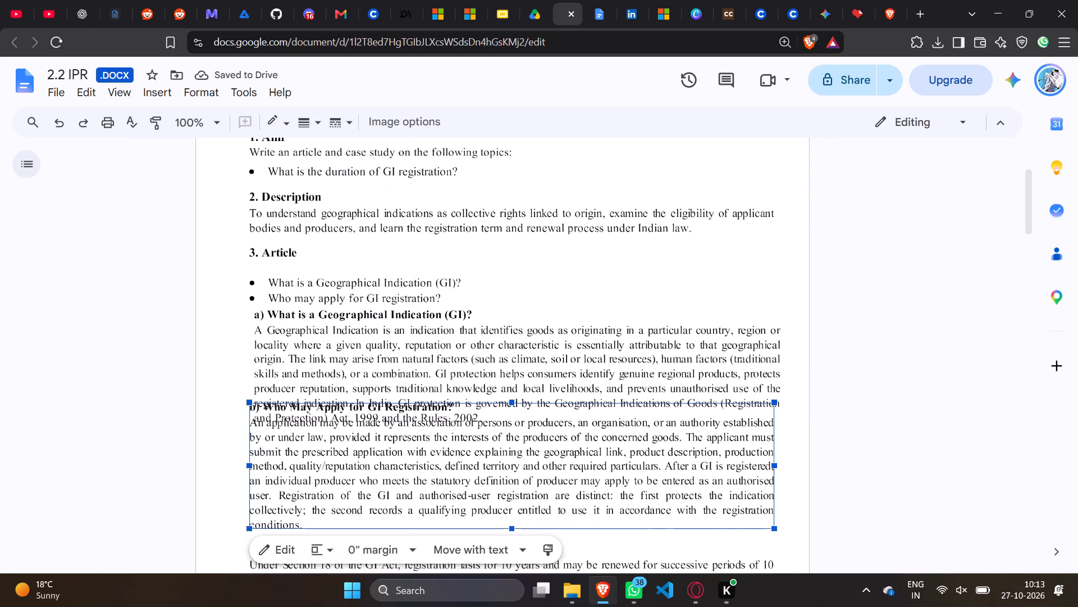
pyautogui.moveTo(372, 470); pyautogui.dragTo(370, 491)
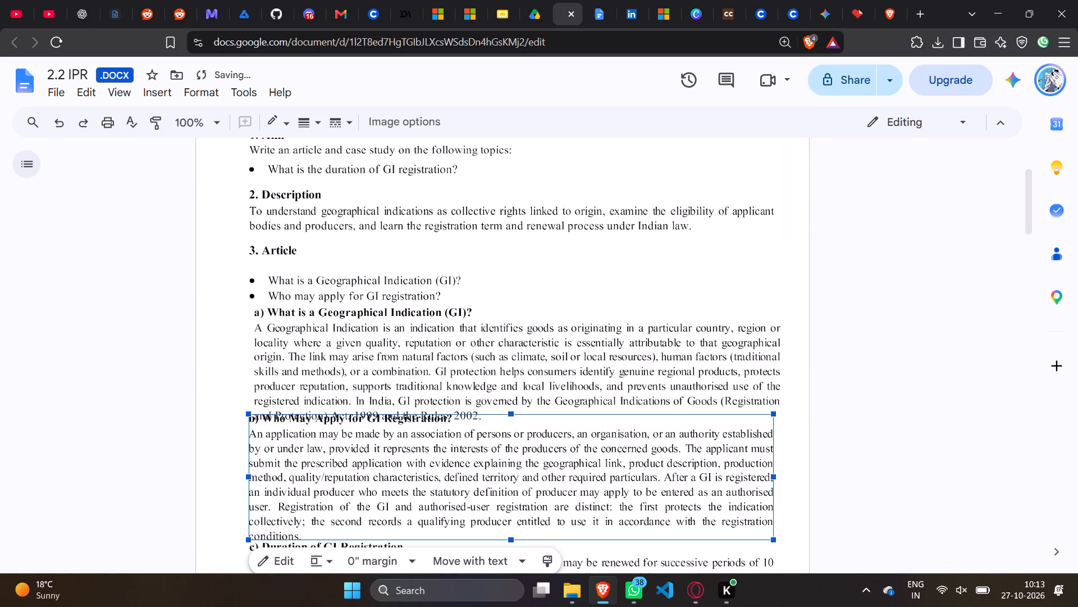
# Move the section c) "Duration of GI Registration" block down the page, leaving a gap beneath section b).
pyautogui.scroll(-2, 489, 483)
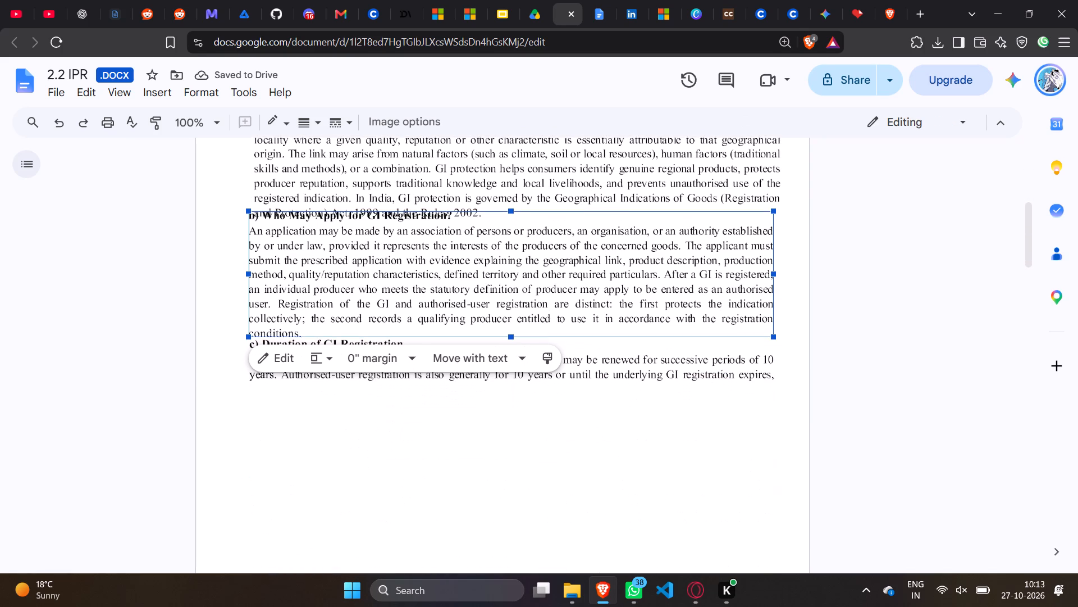
pyautogui.click(587, 375)
pyautogui.moveTo(587, 376); pyautogui.dragTo(579, 438)
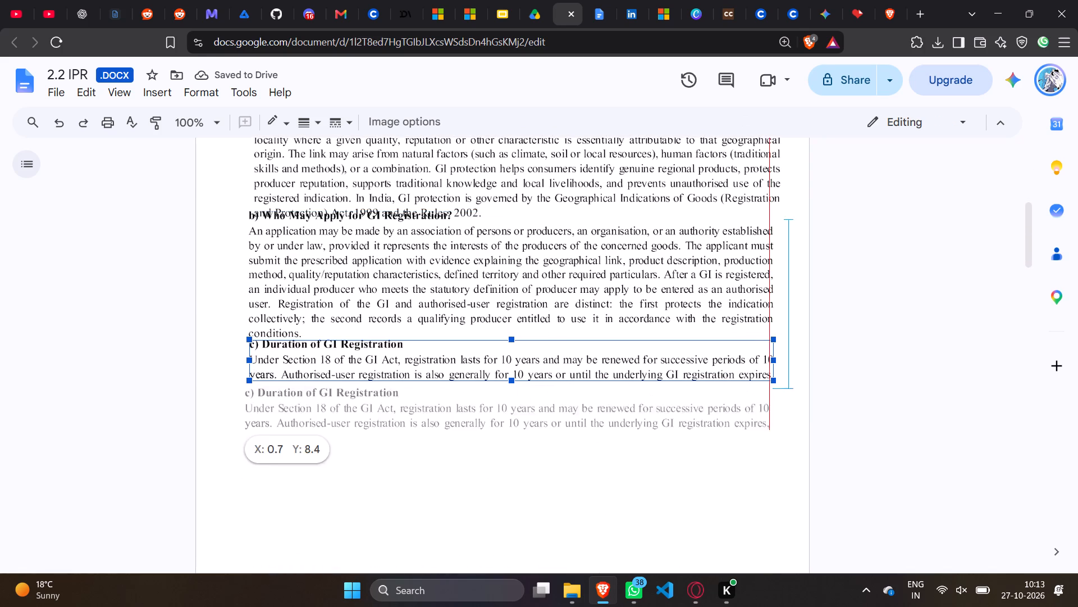
pyautogui.moveTo(579, 438); pyautogui.dragTo(581, 461)
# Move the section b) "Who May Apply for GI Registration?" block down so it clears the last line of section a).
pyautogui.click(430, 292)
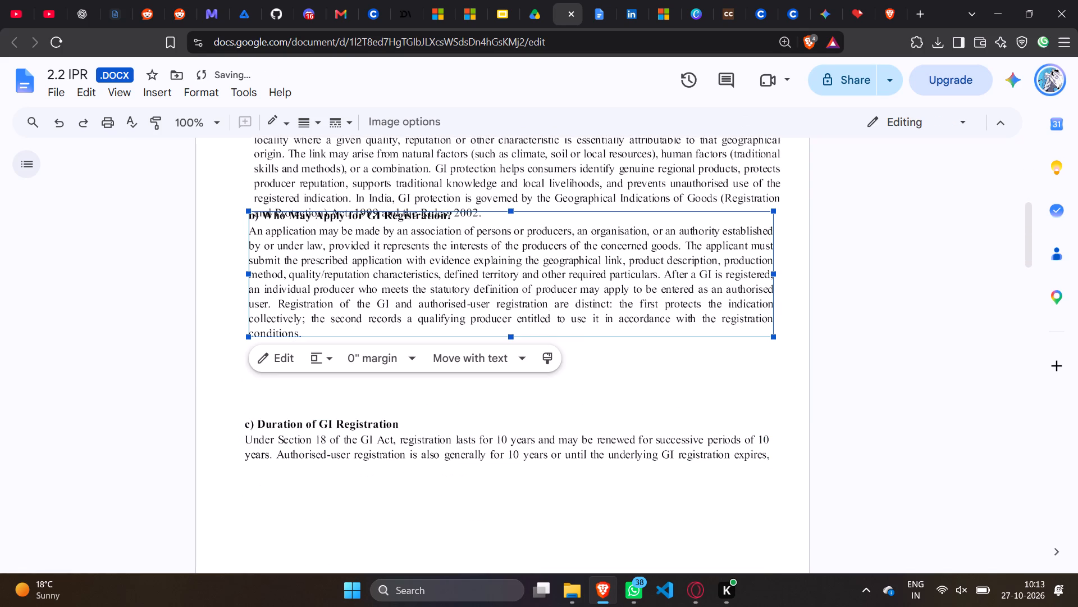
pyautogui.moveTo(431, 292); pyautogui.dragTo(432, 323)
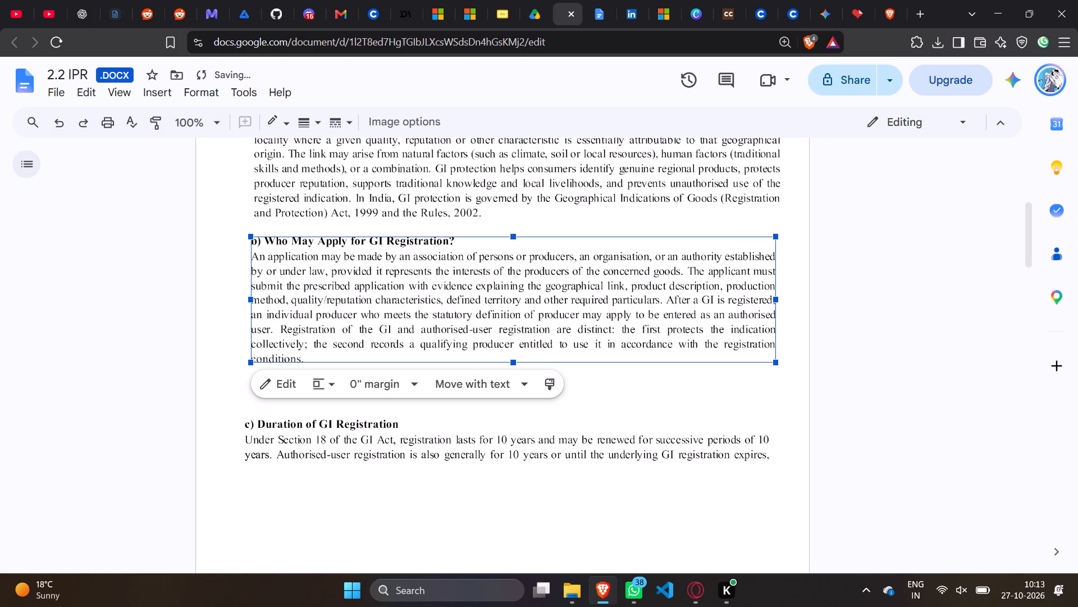
# Move the section c) "Duration of GI Registration" block further down toward the bottom of the first page.
pyautogui.click(716, 449)
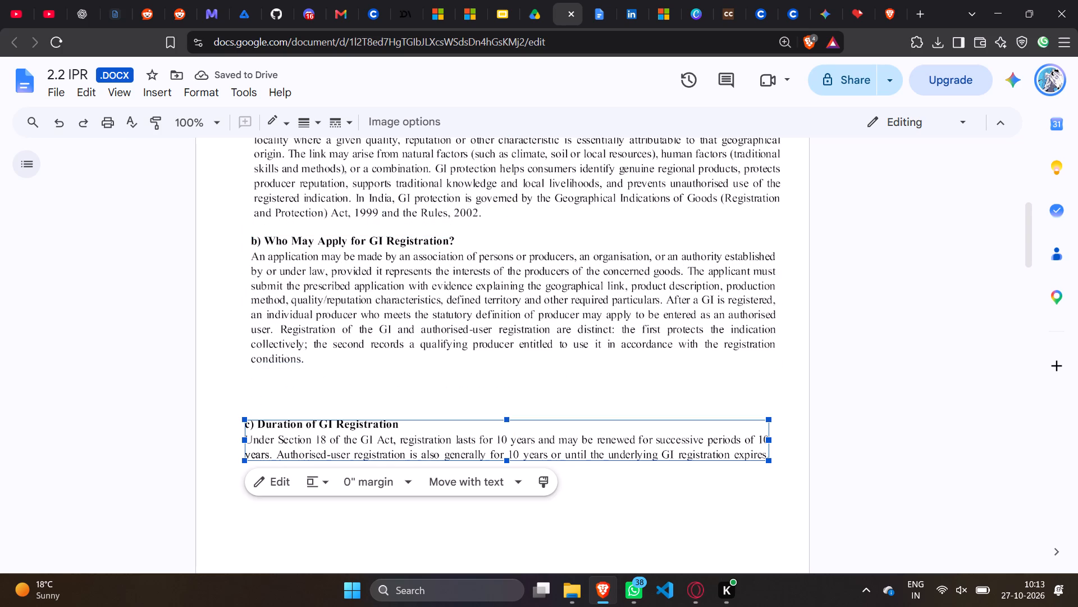
pyautogui.scroll(-3, 575, 554)
pyautogui.scroll(1, 575, 554)
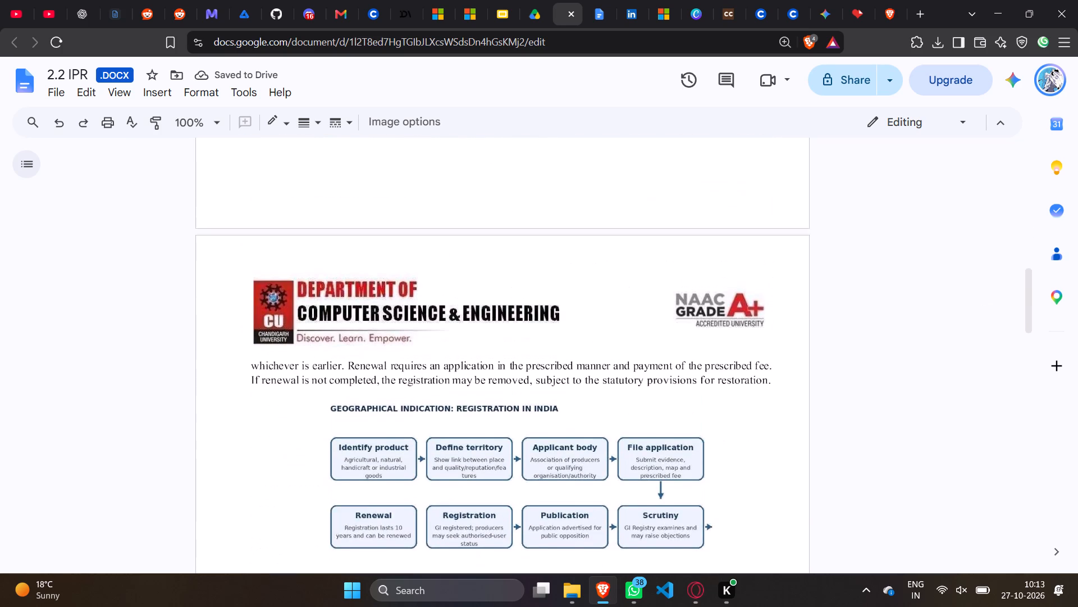
pyautogui.scroll(1, 575, 554)
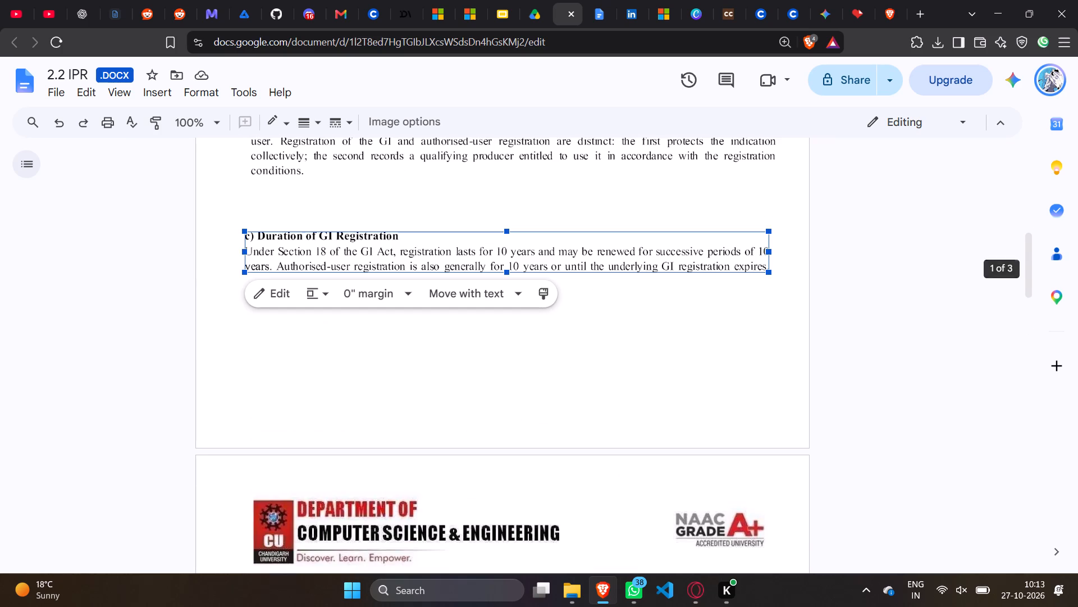
pyautogui.moveTo(616, 255); pyautogui.dragTo(611, 308)
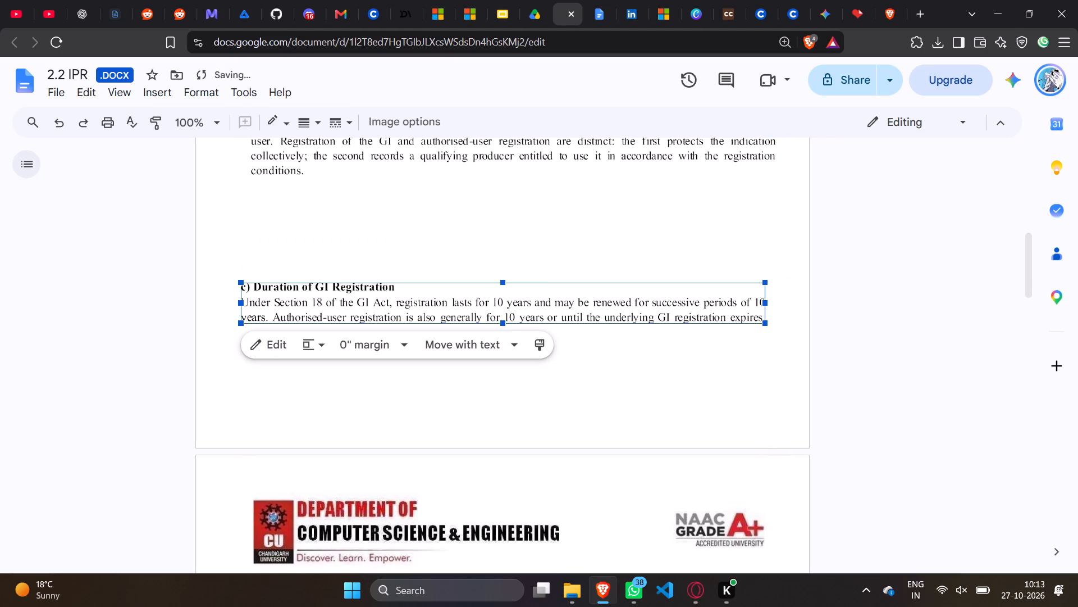
# Move the section b) block down to just above section c) and align their left edges, at about X 0.6, Y 7.5.
pyautogui.scroll(5, 620, 216)
pyautogui.hscroll(1, 620, 216)
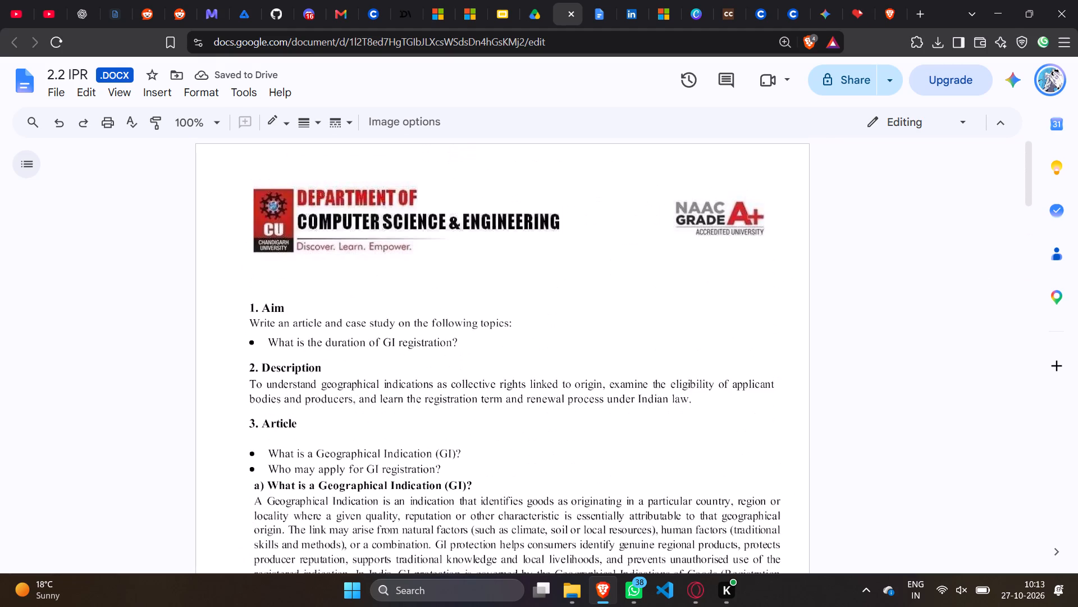
pyautogui.hscroll(1, 620, 216)
pyautogui.moveTo(521, 283); pyautogui.dragTo(518, 369)
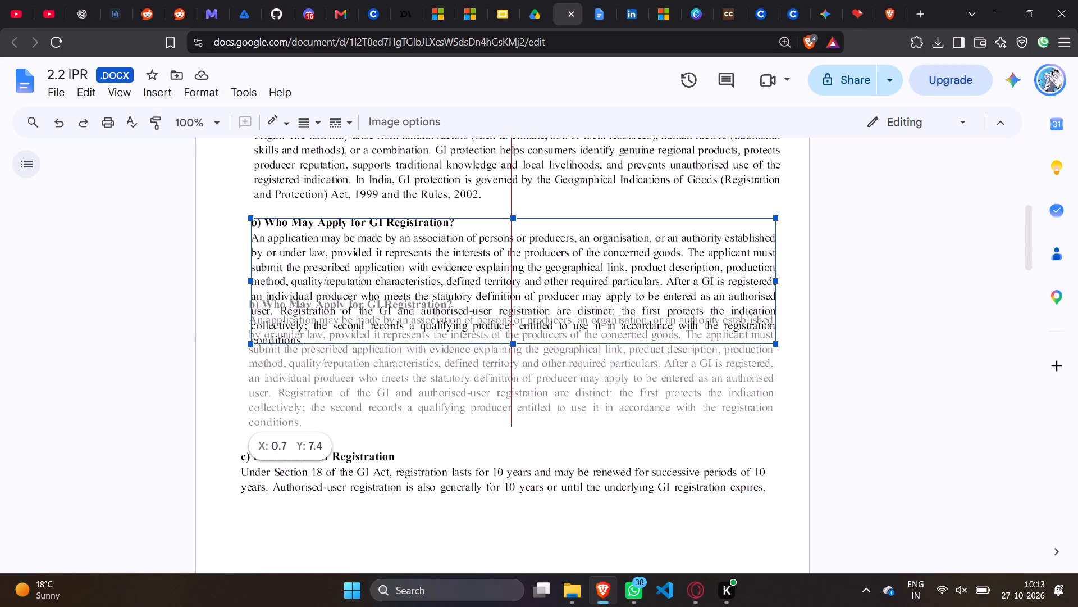
pyautogui.moveTo(518, 369); pyautogui.dragTo(515, 378)
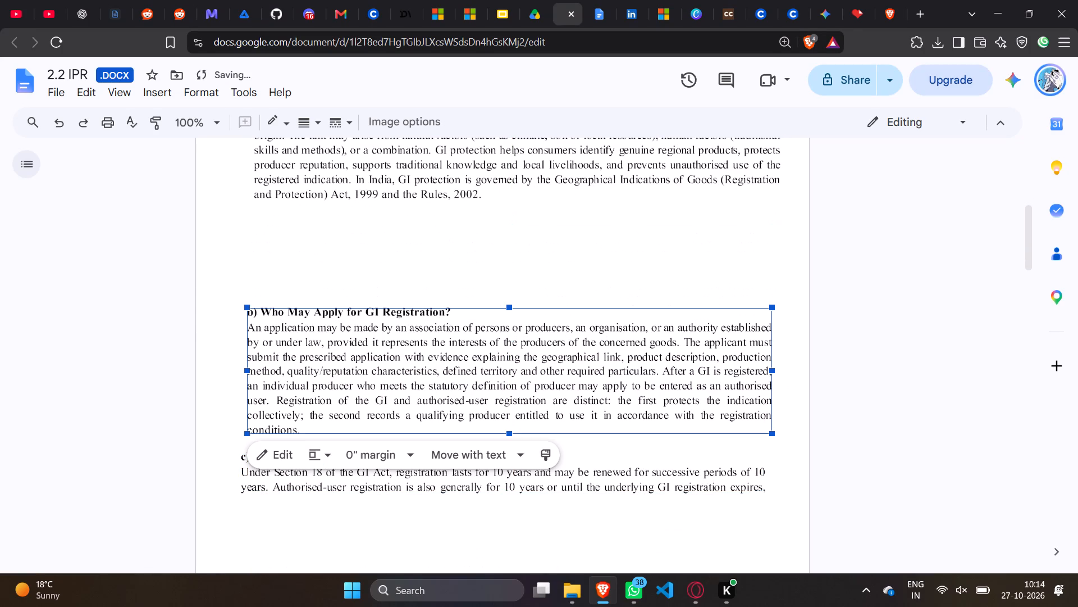
pyautogui.click(697, 272)
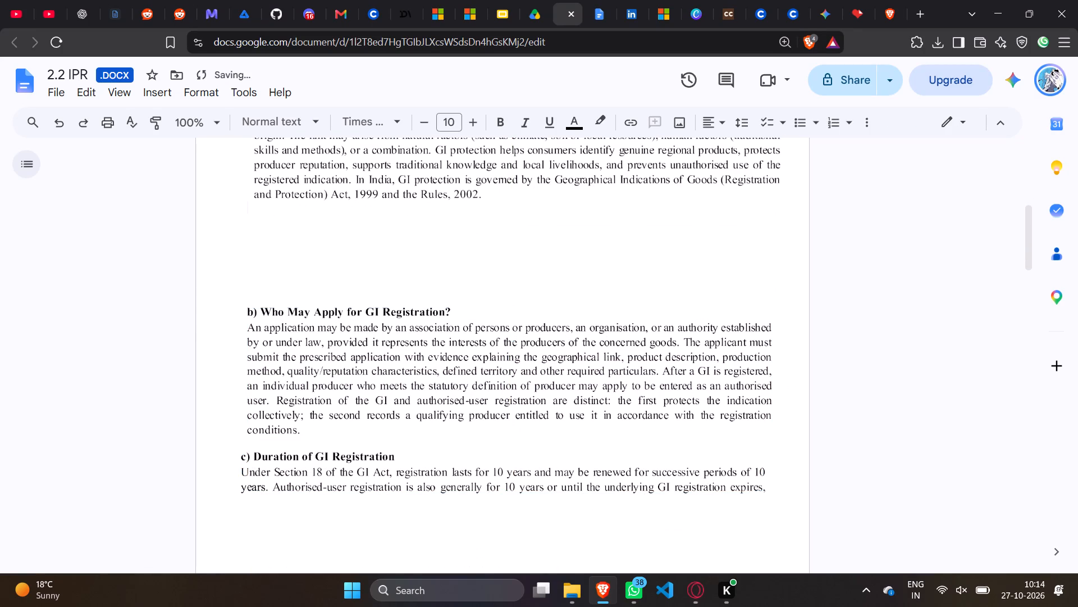
pyautogui.moveTo(546, 357); pyautogui.dragTo(537, 353)
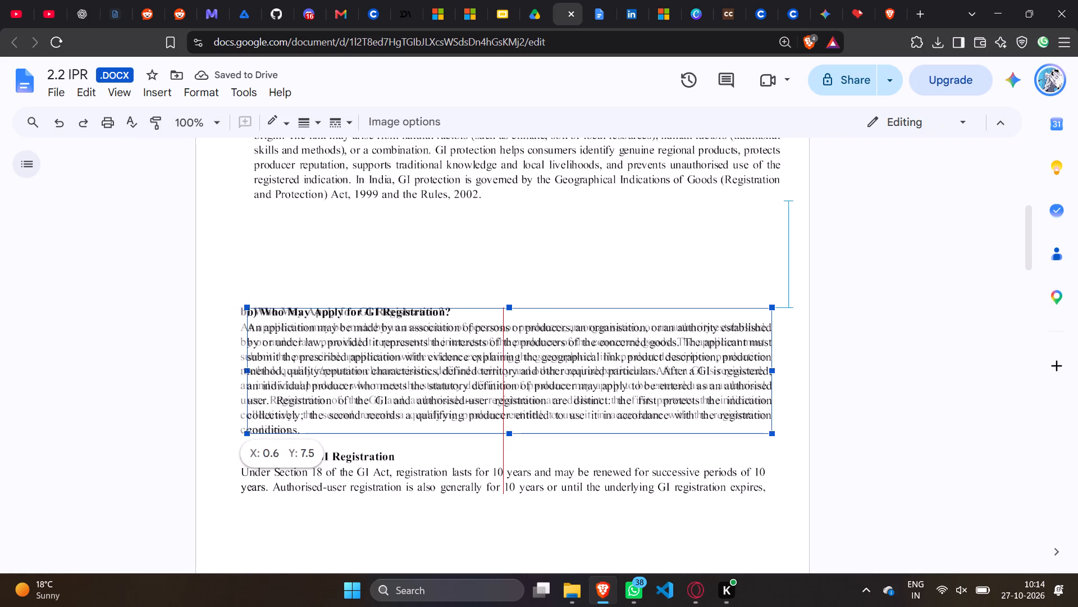
pyautogui.moveTo(537, 353); pyautogui.dragTo(539, 352)
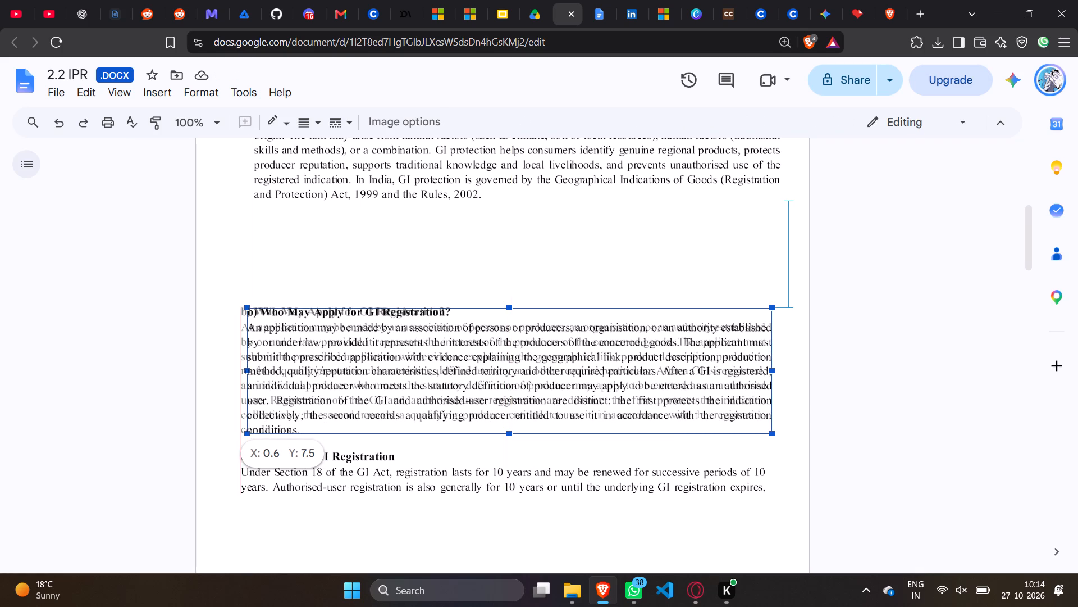
pyautogui.moveTo(539, 352); pyautogui.dragTo(540, 353)
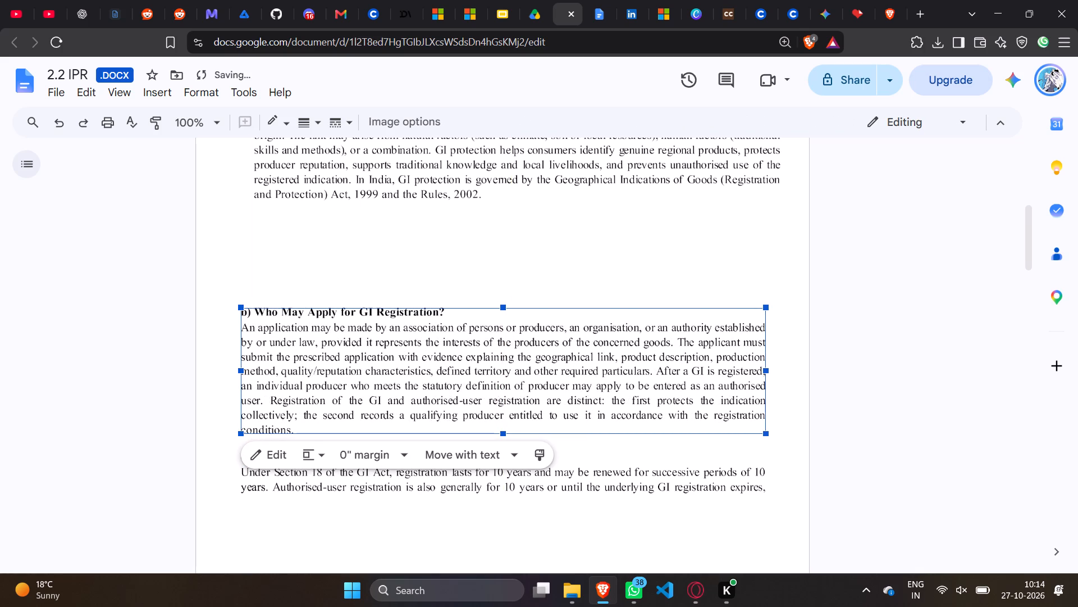
# Move the section a) "What is a Geographical Indication (GI)?" block down to just above section b), left-aligned with it at about X 0.6, Y 5.7.
pyautogui.click(616, 176)
pyautogui.moveTo(600, 201); pyautogui.dragTo(600, 225)
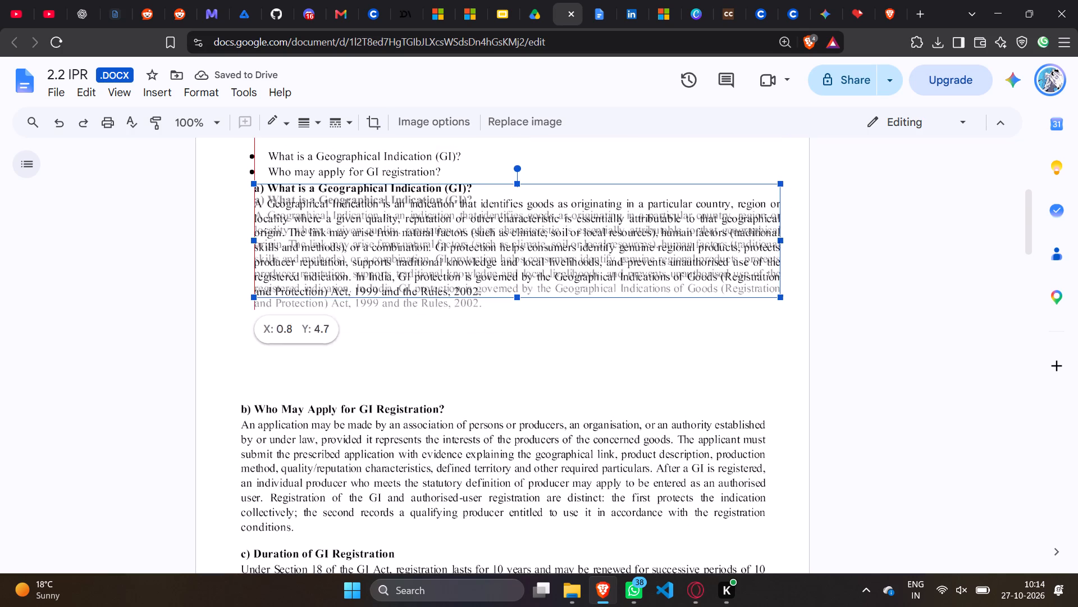
pyautogui.moveTo(600, 225); pyautogui.dragTo(583, 274)
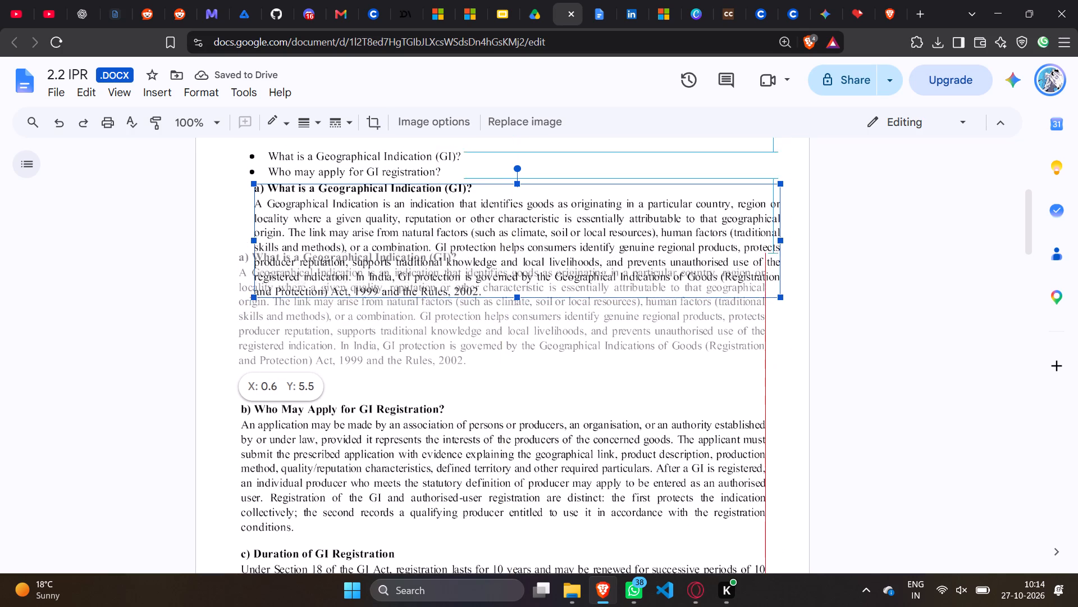
pyautogui.moveTo(583, 274); pyautogui.dragTo(586, 284)
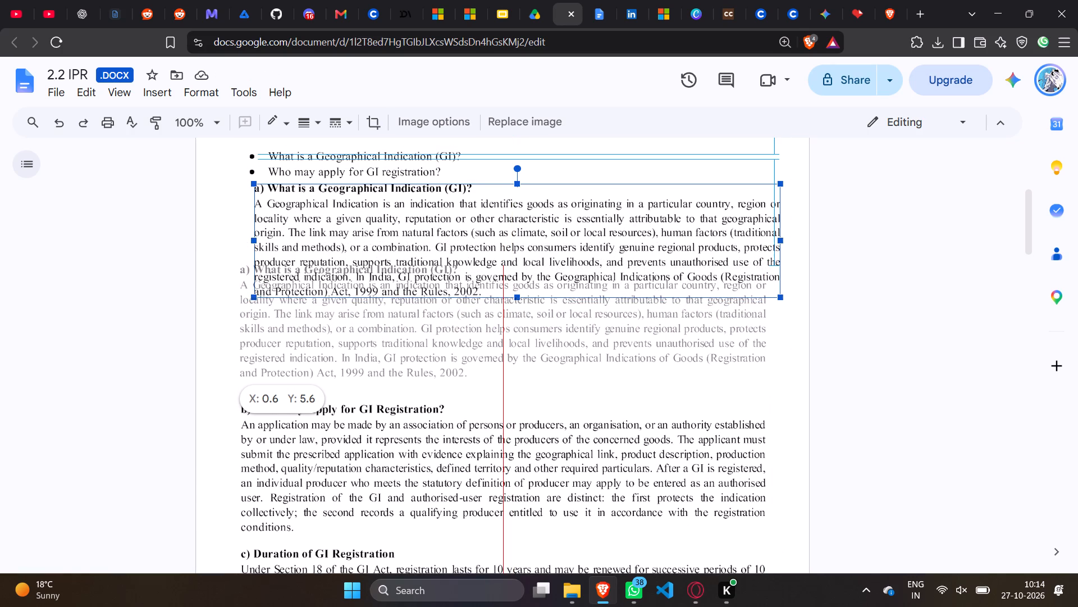
pyautogui.moveTo(586, 284); pyautogui.dragTo(587, 297)
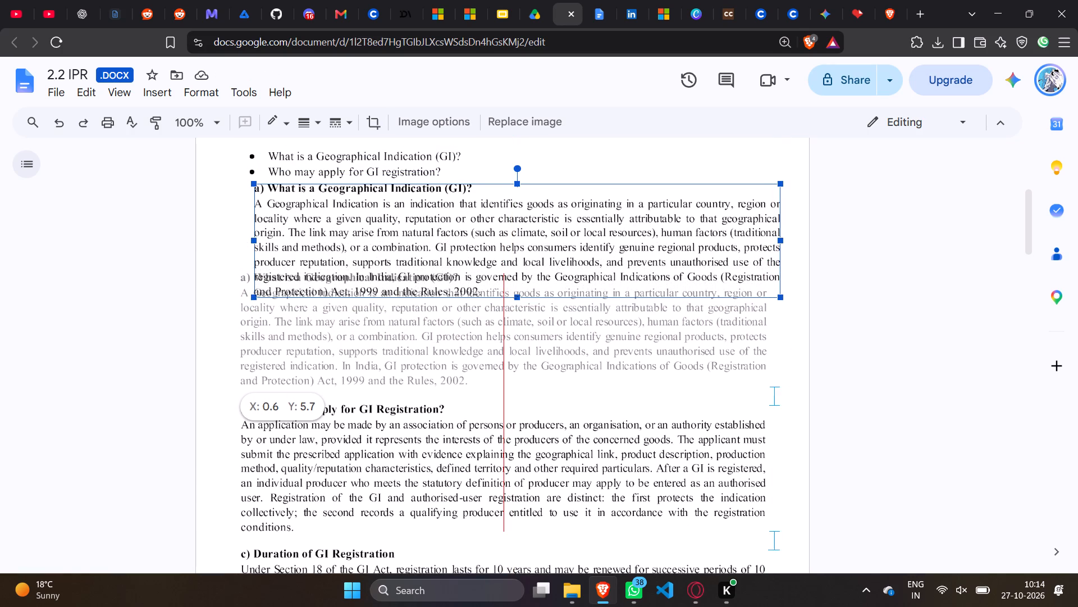
pyautogui.moveTo(587, 297); pyautogui.dragTo(586, 295)
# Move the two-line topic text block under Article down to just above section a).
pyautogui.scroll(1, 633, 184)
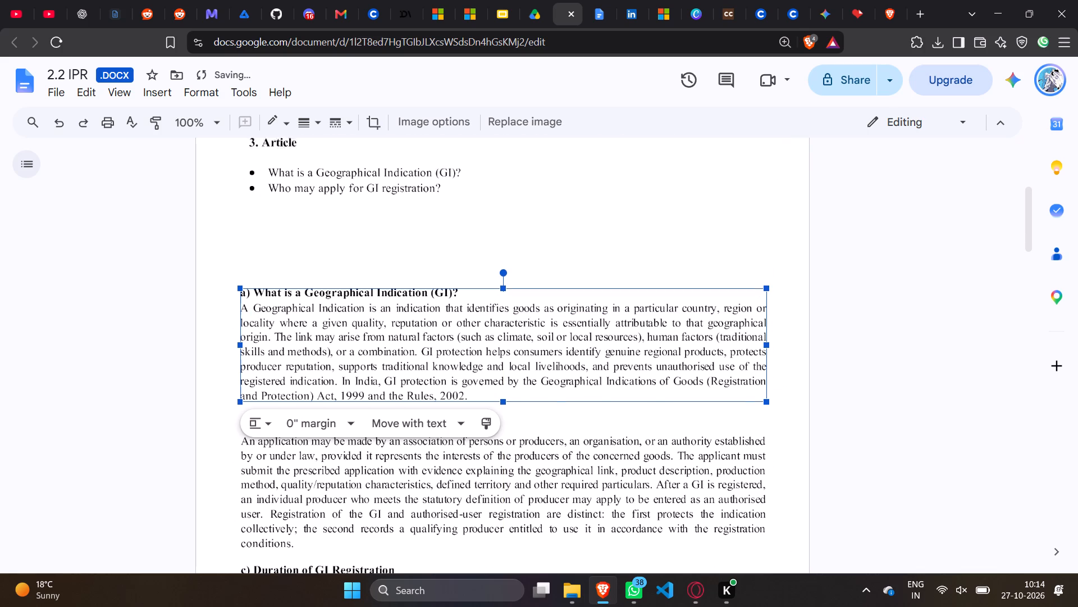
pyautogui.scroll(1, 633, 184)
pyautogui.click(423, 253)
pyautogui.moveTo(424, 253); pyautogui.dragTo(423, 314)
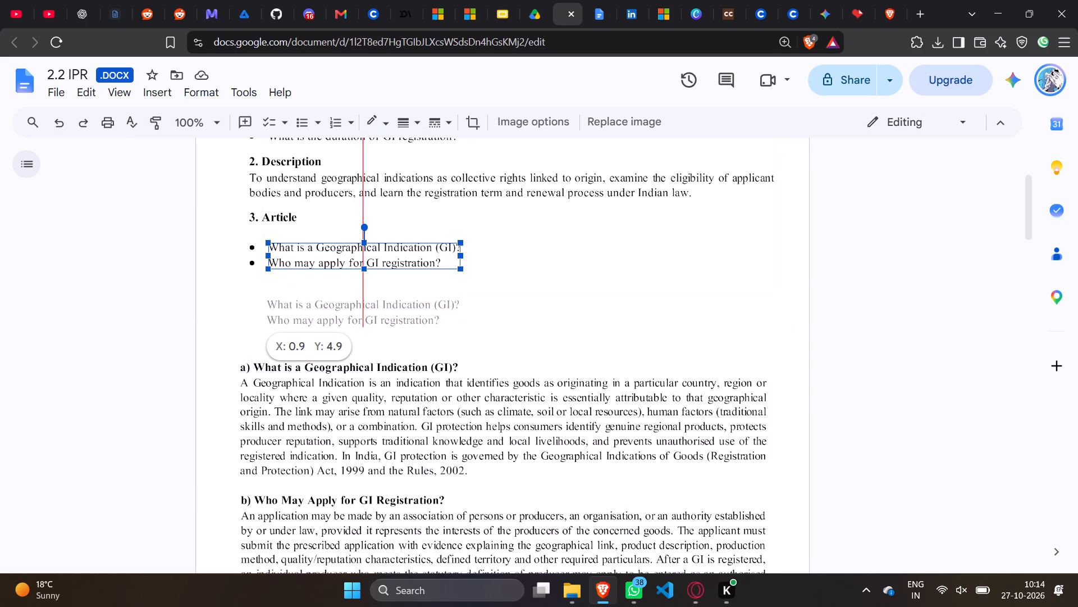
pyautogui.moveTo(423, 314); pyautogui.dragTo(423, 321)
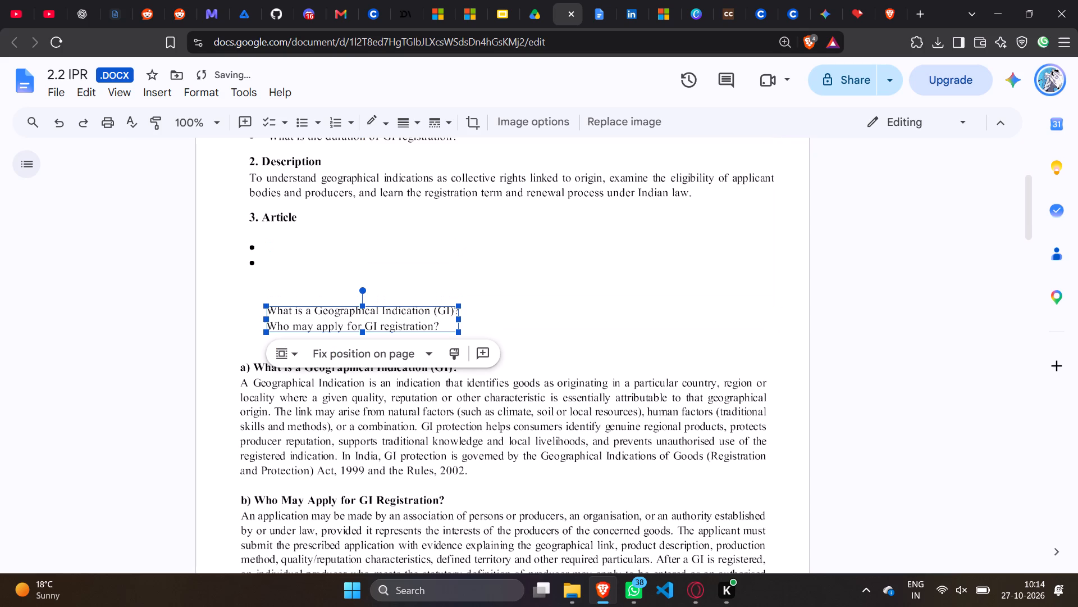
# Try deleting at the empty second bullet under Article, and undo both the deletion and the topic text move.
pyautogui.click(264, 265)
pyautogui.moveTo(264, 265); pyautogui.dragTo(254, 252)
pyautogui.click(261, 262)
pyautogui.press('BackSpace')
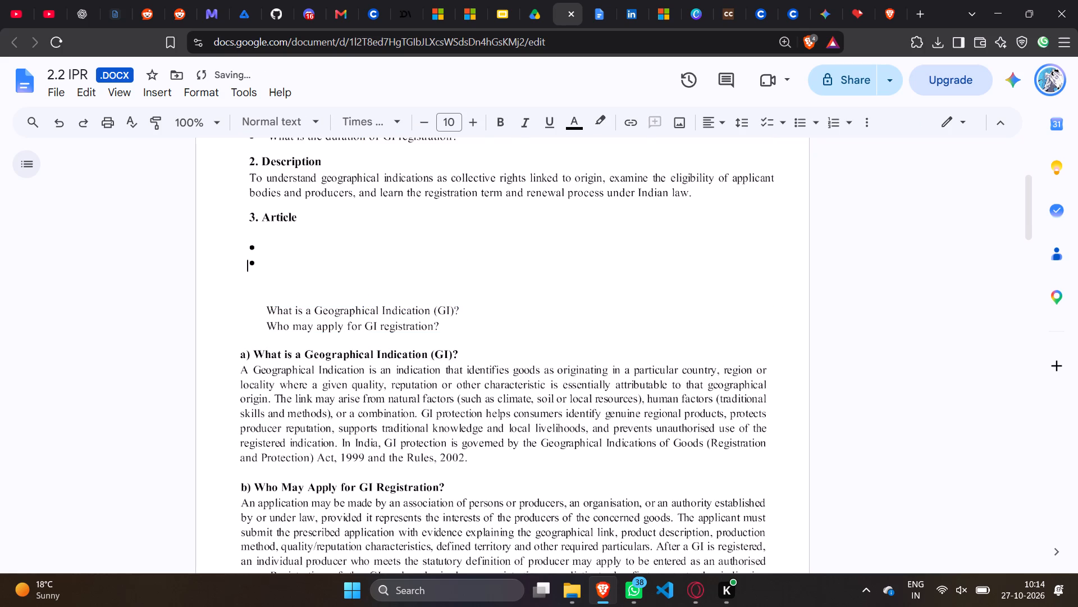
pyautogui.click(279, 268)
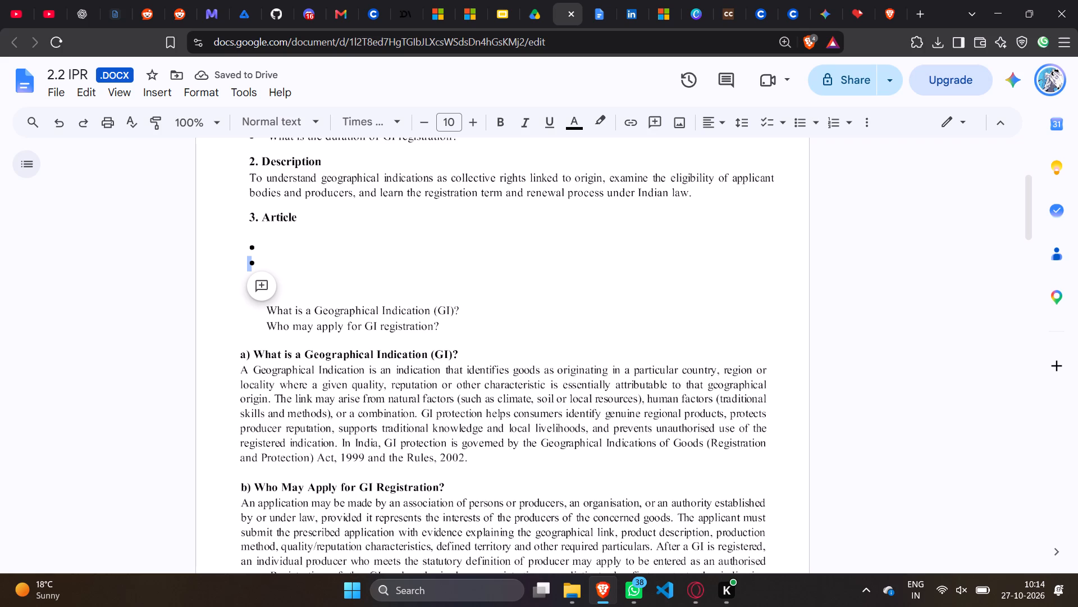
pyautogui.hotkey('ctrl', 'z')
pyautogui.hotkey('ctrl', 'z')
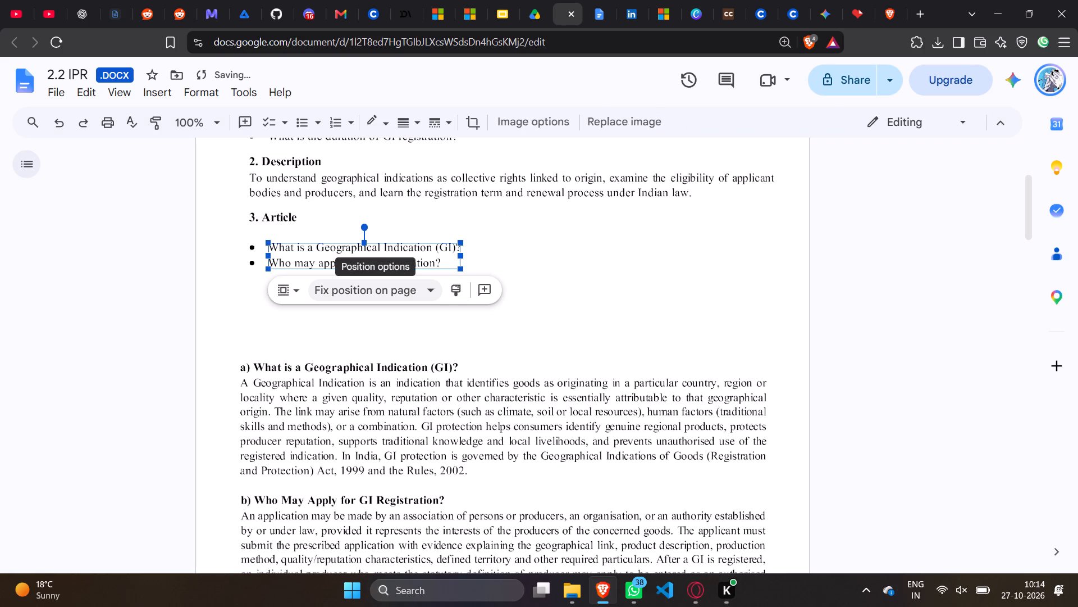
# Shift the two-line topic text block straight down, without its bullets, to just above section a).
pyautogui.press('Down')
pyautogui.press('Down')
pyautogui.press('Down')
pyautogui.press('Down')
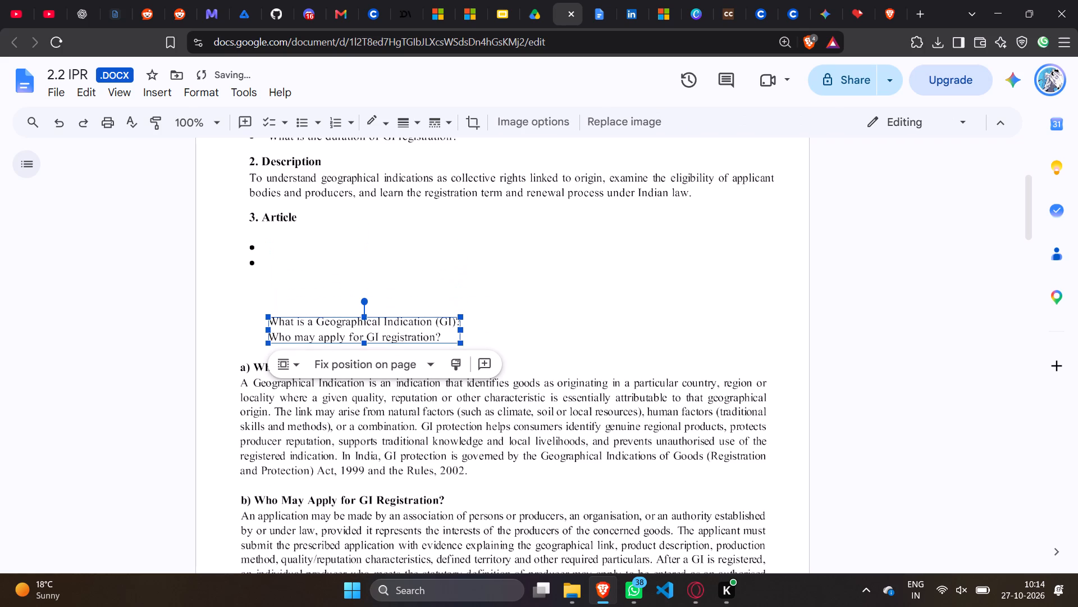
# Move the heading word "Article" straight down from beside the number 3 to just above the topic text, and deselect it.
pyautogui.click(263, 219)
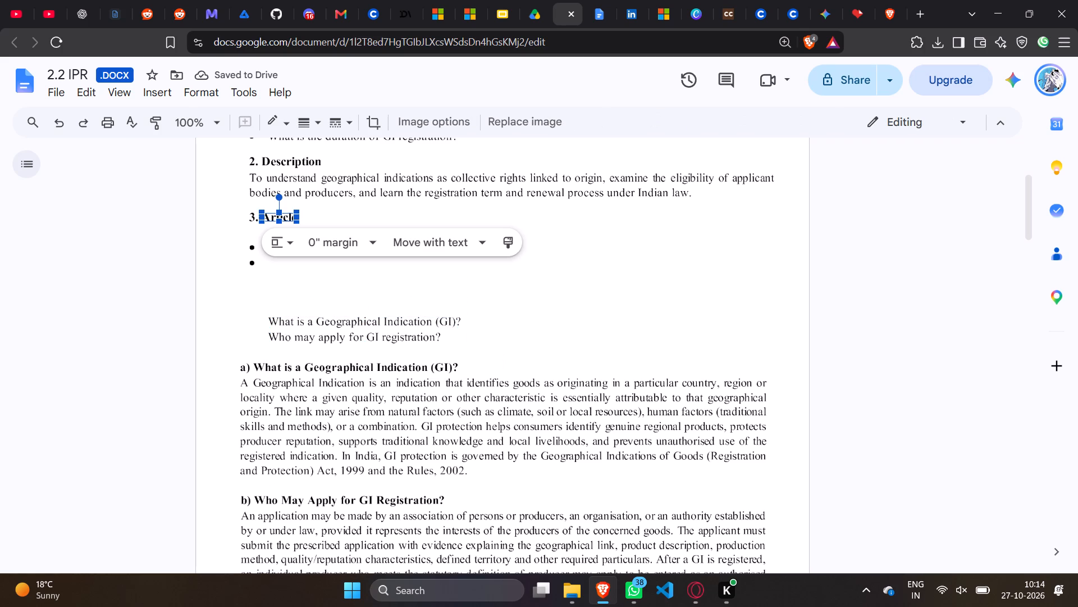
pyautogui.click(242, 215)
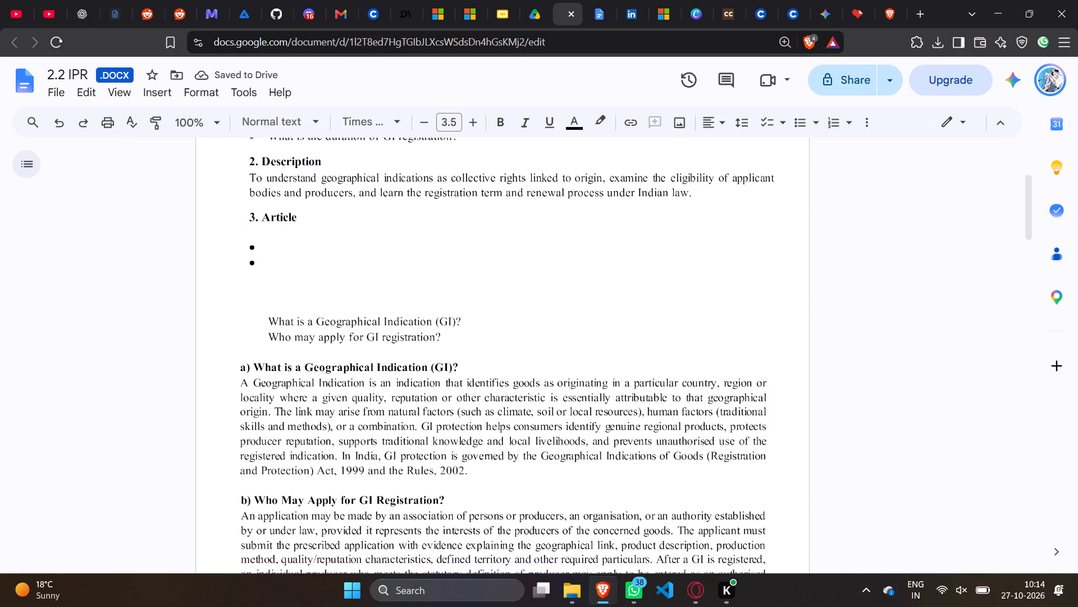
pyautogui.moveTo(281, 218); pyautogui.dragTo(282, 281)
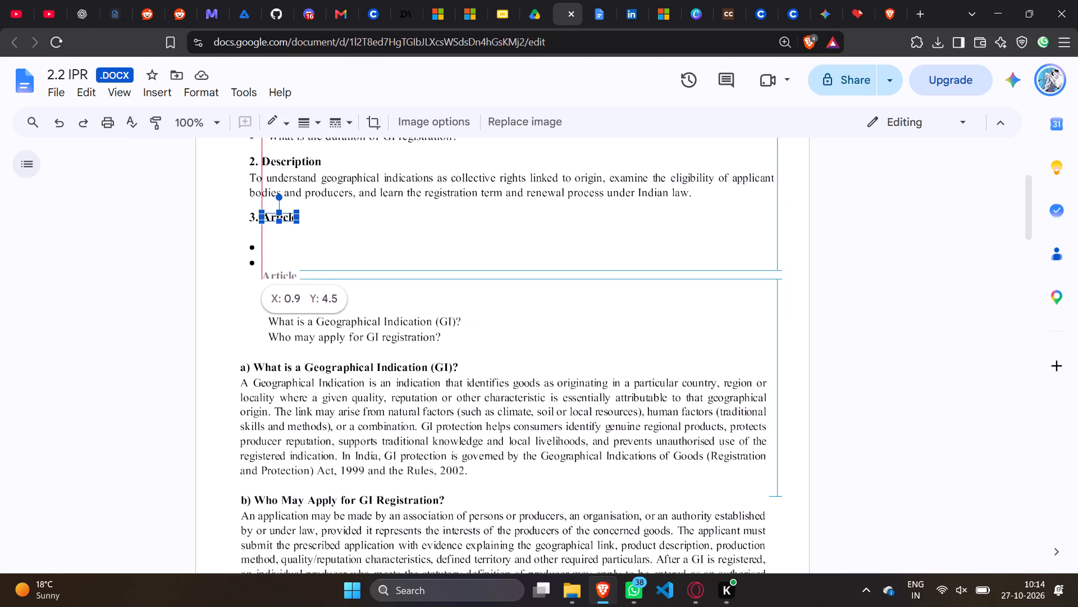
pyautogui.moveTo(282, 281); pyautogui.dragTo(281, 308)
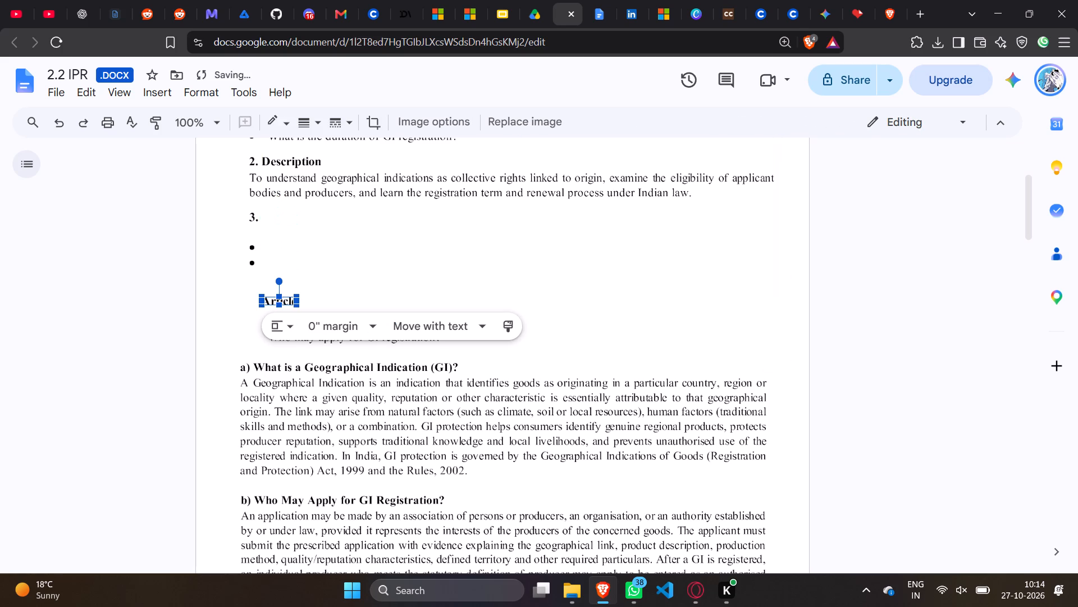
pyautogui.click(422, 289)
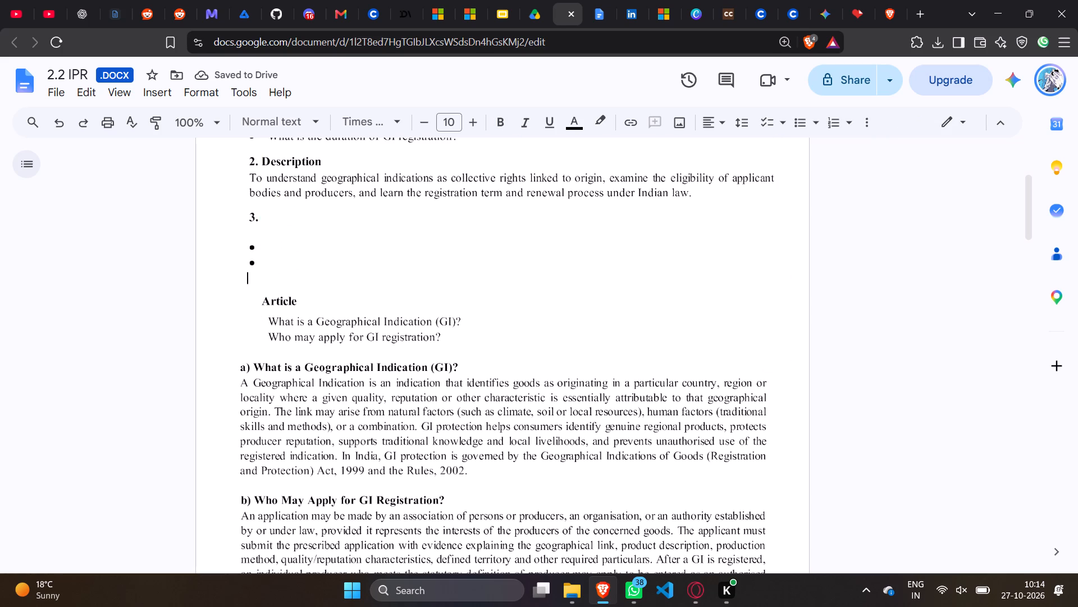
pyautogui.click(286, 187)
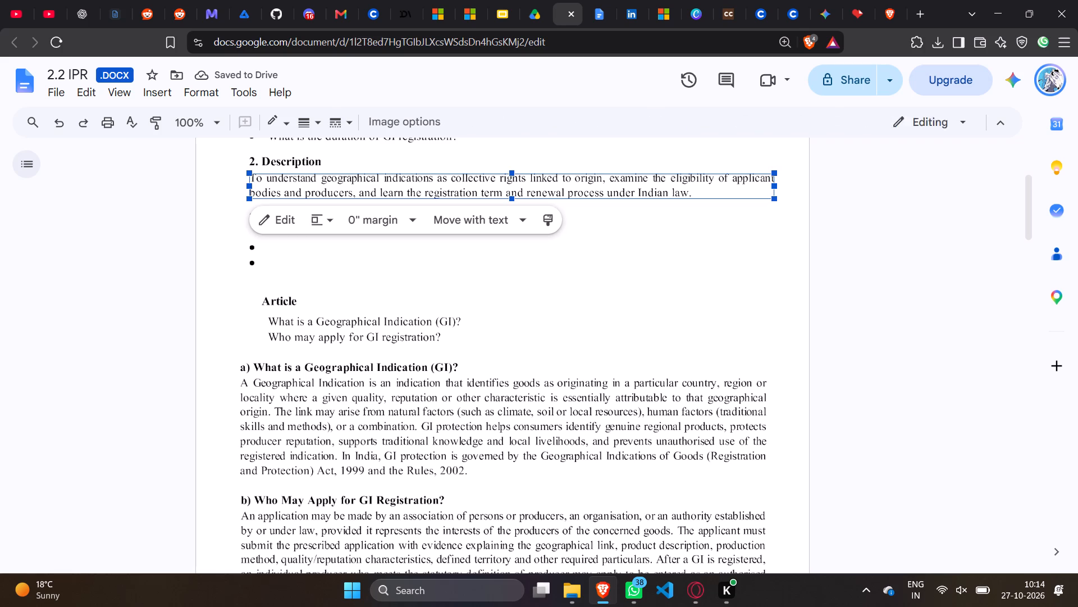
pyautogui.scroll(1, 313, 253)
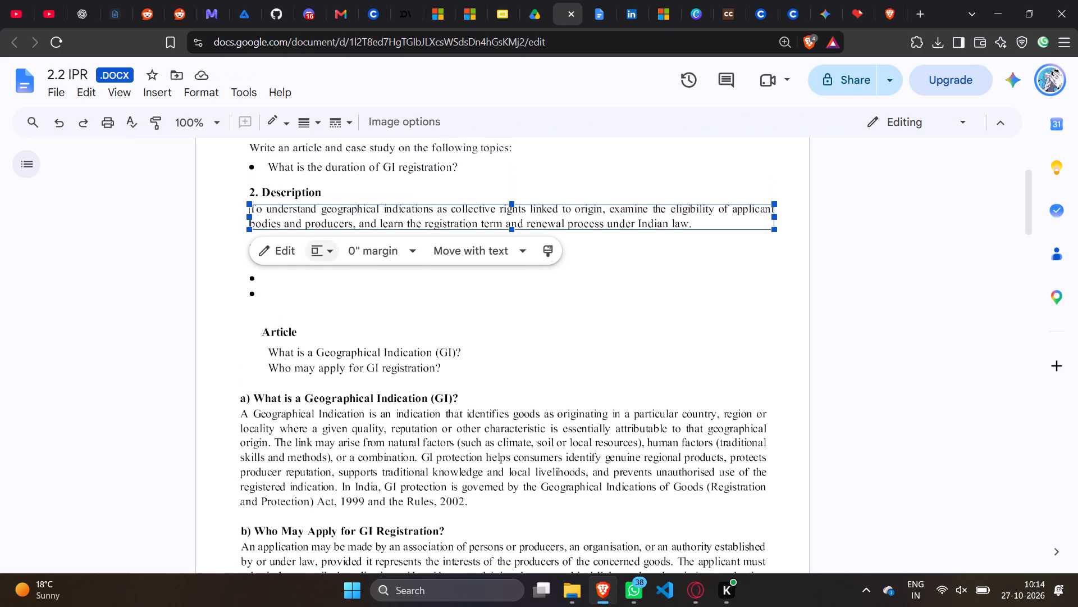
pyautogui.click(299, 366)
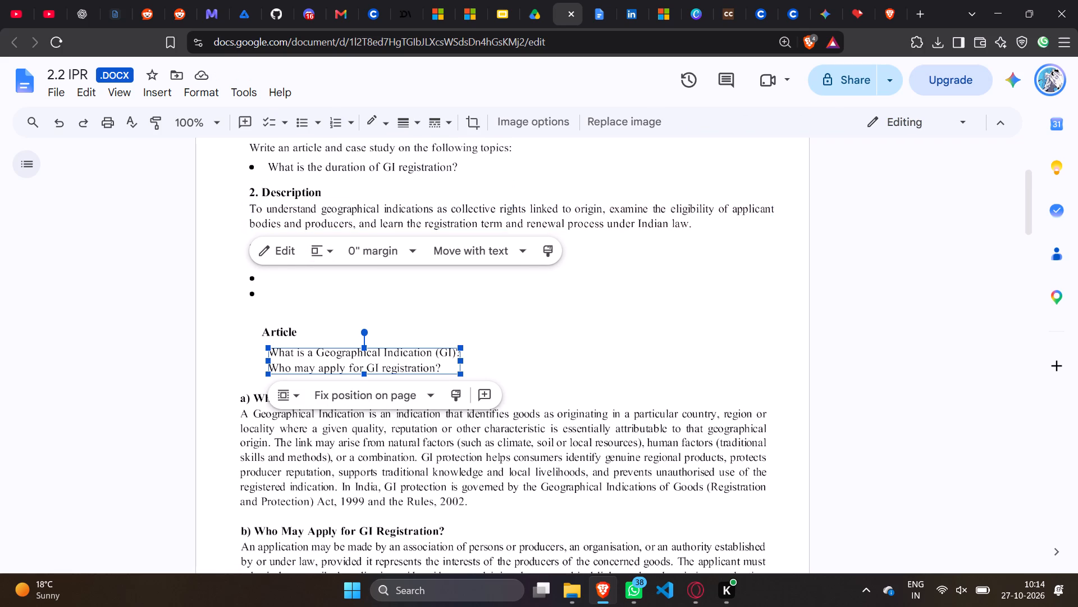
# Delete the "Article" heading image above the two-line topic text.
pyautogui.click(262, 333)
pyautogui.click(274, 334)
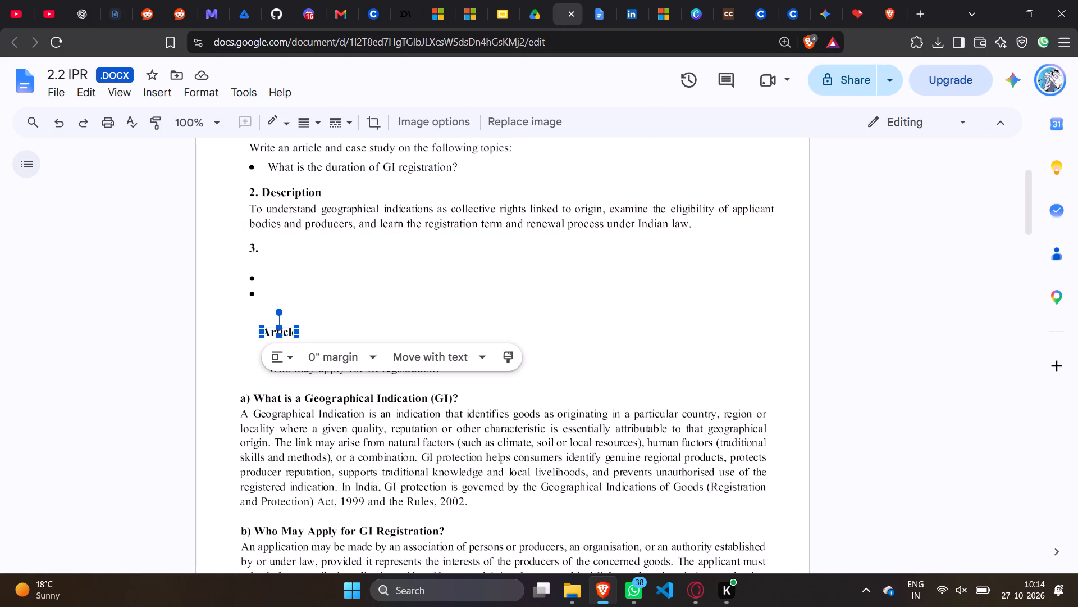
pyautogui.press('Left')
pyautogui.press('Right')
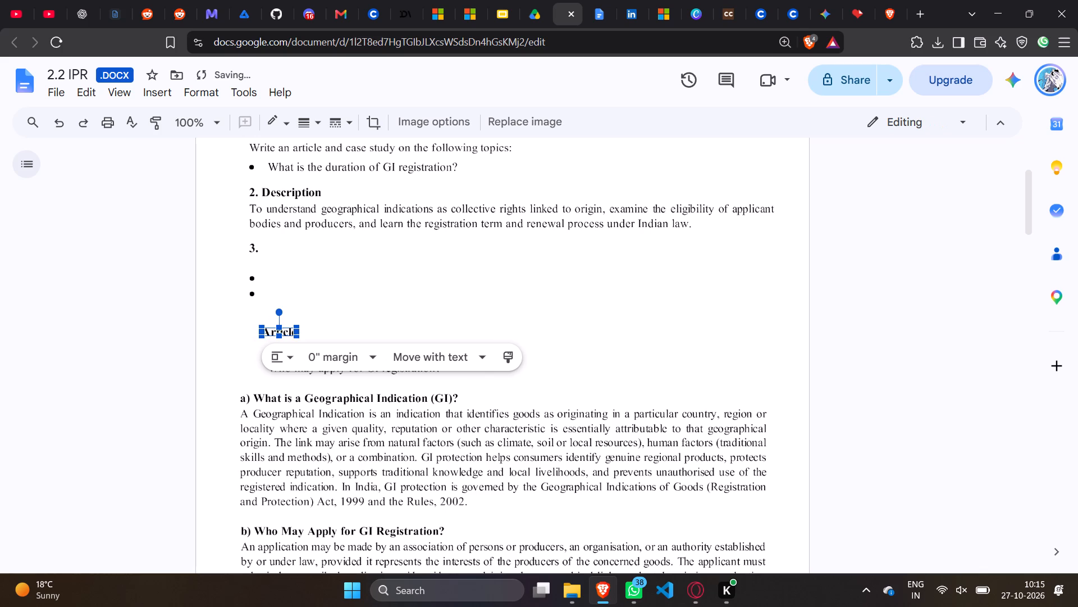
pyautogui.tripleClick(274, 333)
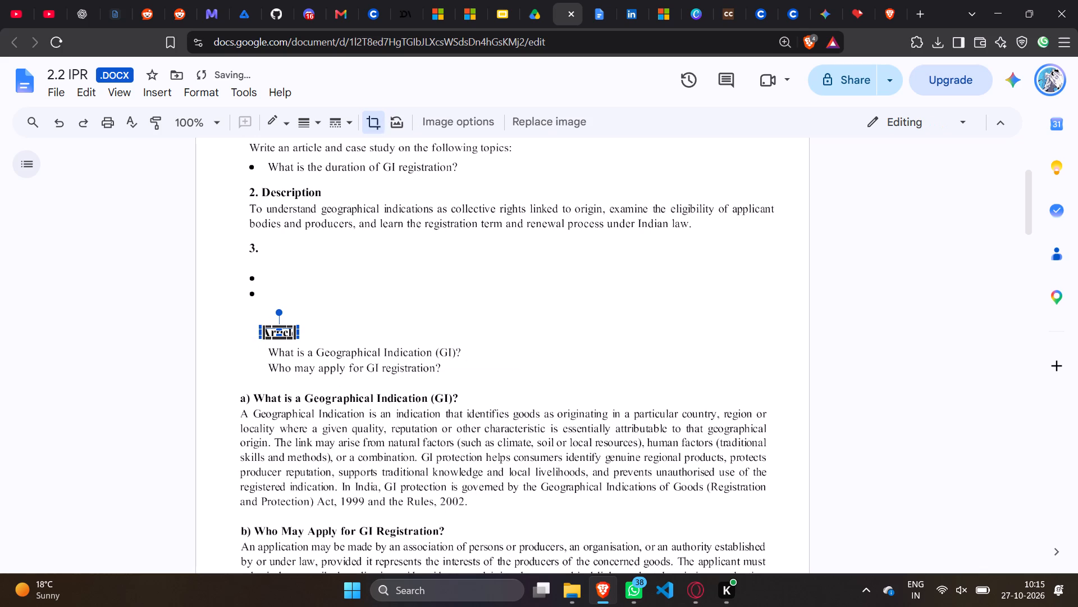
pyautogui.press('Left')
pyautogui.scroll(-2, 408, 332)
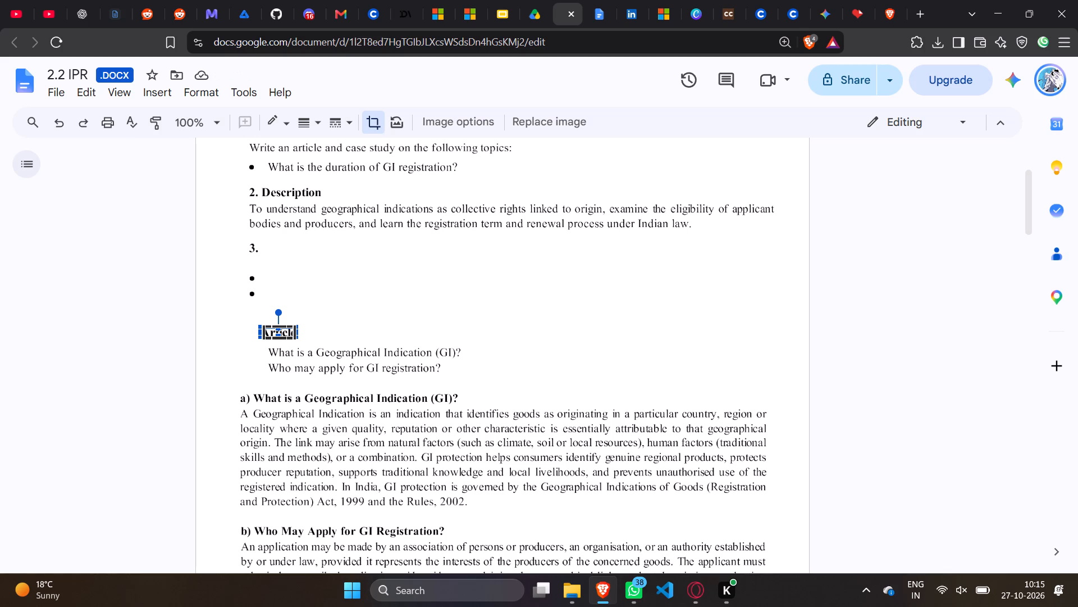
pyautogui.scroll(-6, 408, 332)
pyautogui.scroll(2, 408, 332)
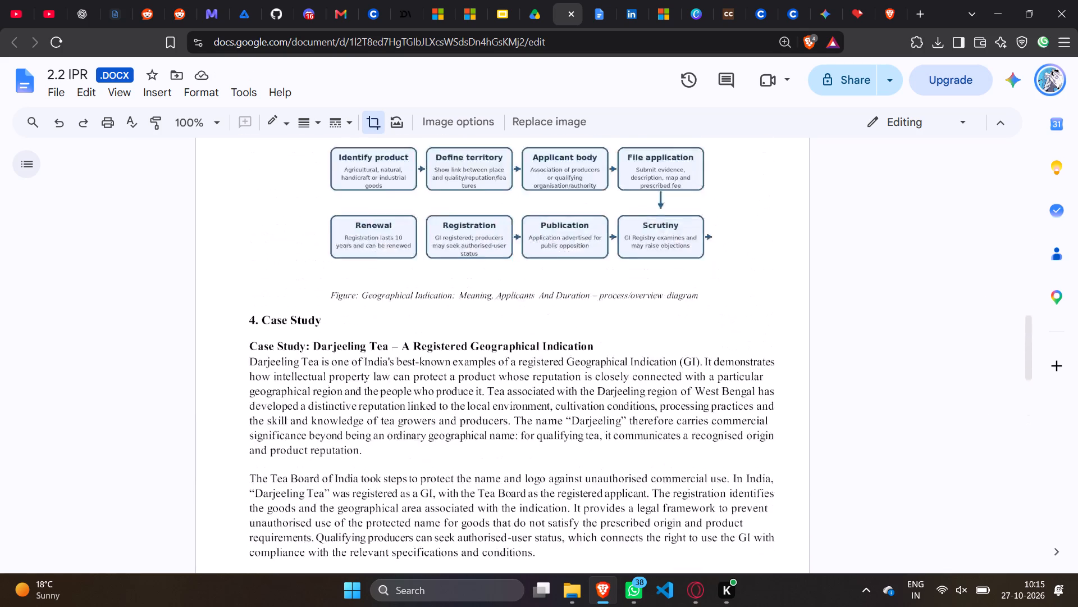
pyautogui.scroll(4, 408, 332)
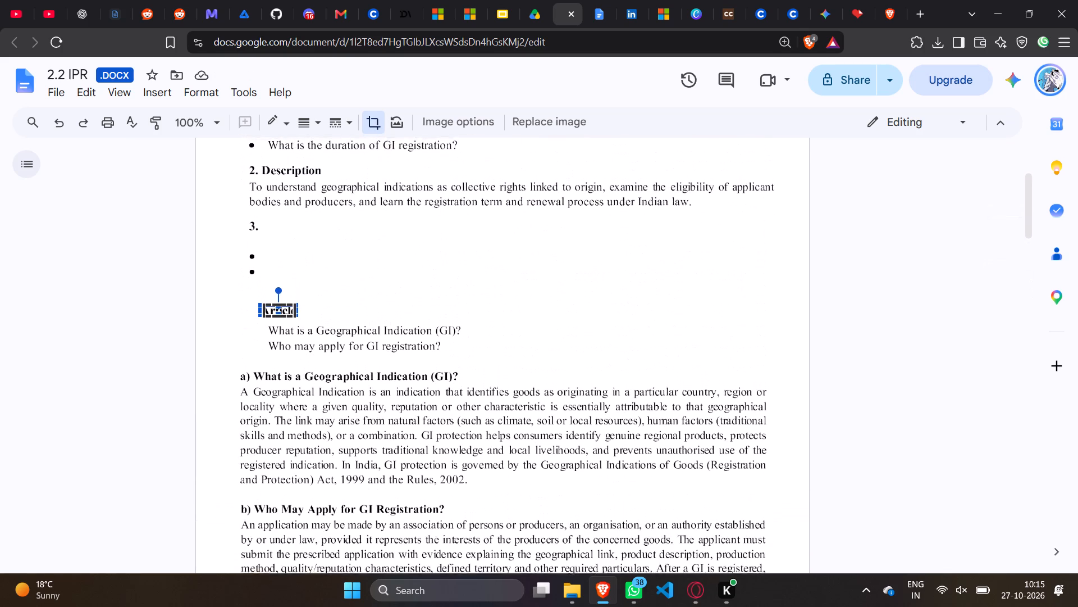
pyautogui.scroll(1, 408, 332)
pyautogui.press('BackSpace')
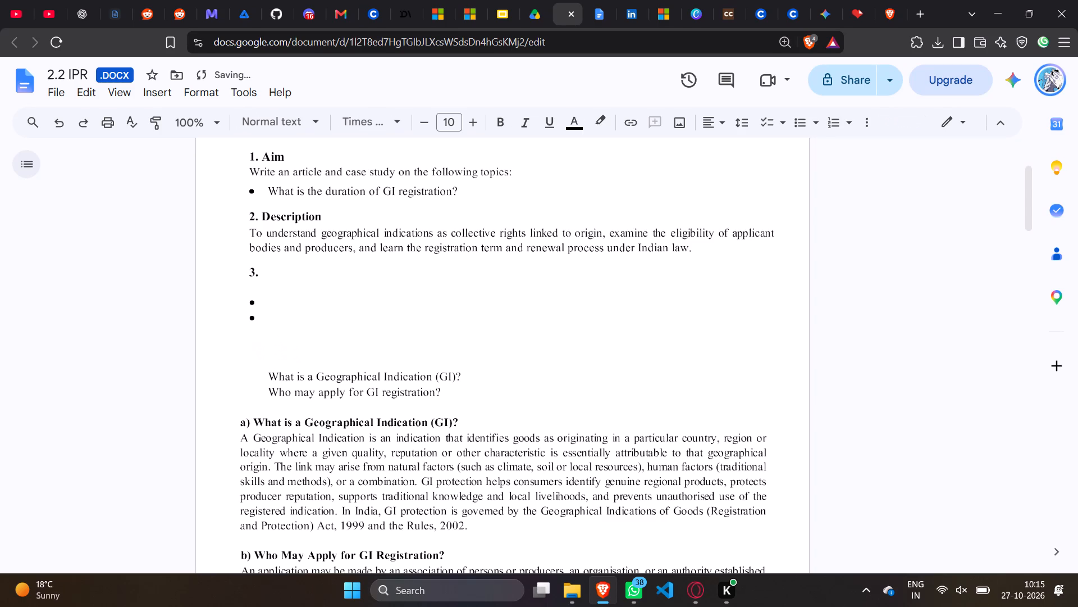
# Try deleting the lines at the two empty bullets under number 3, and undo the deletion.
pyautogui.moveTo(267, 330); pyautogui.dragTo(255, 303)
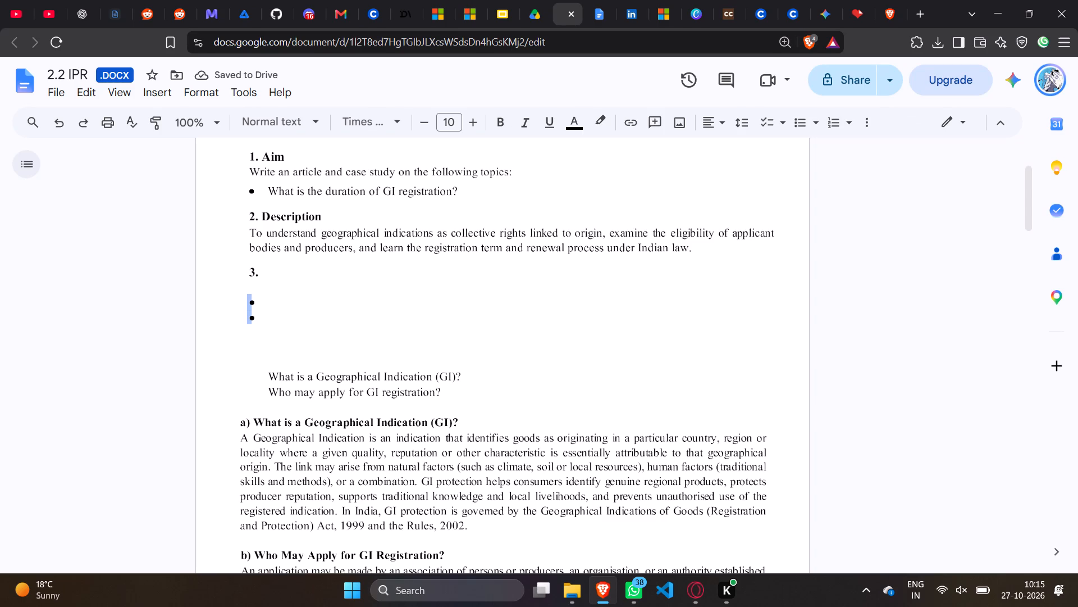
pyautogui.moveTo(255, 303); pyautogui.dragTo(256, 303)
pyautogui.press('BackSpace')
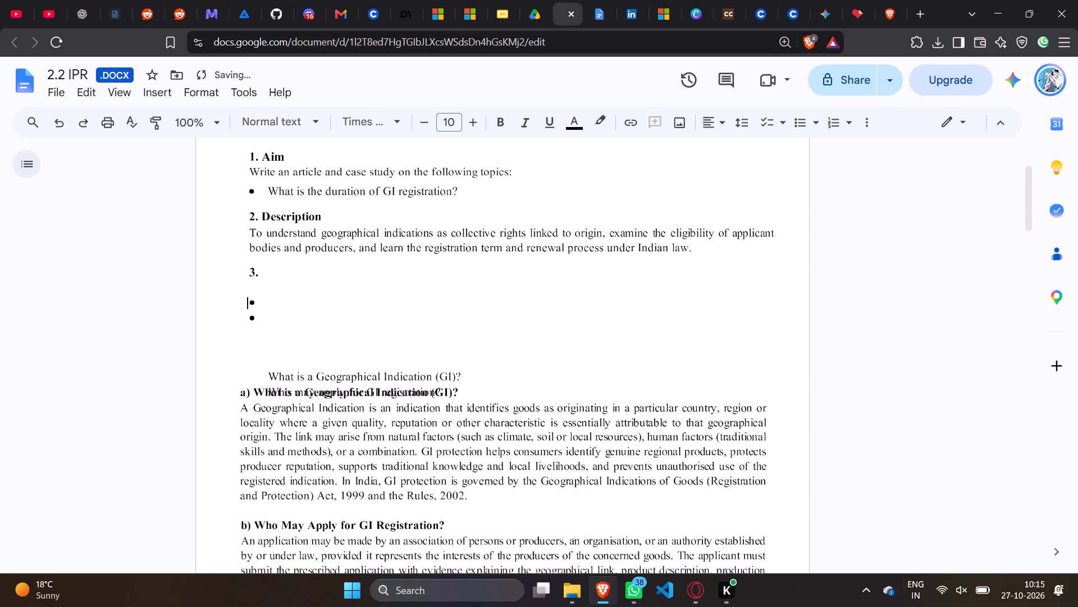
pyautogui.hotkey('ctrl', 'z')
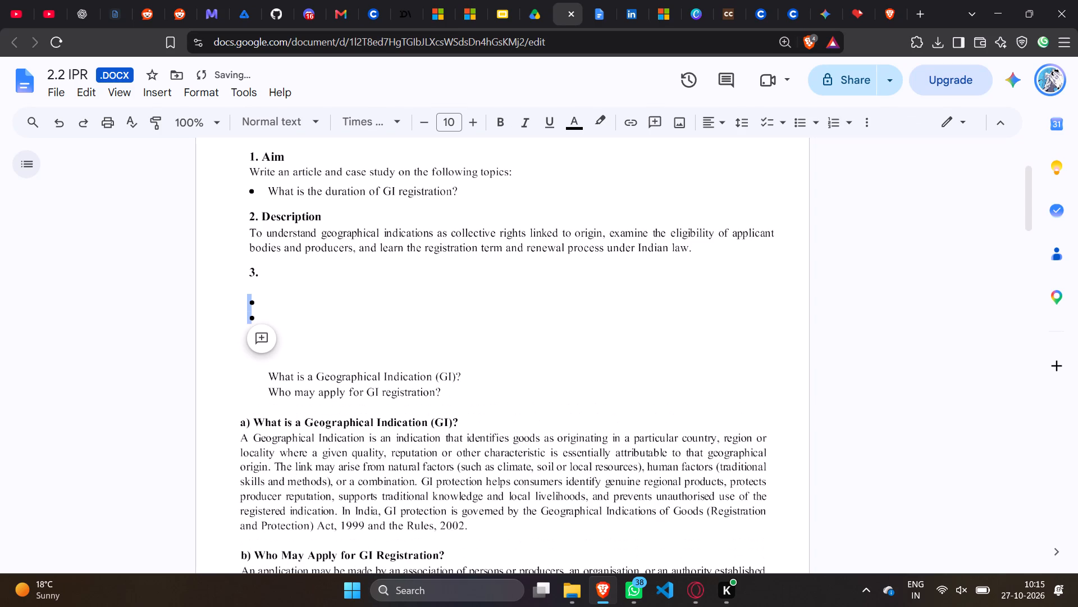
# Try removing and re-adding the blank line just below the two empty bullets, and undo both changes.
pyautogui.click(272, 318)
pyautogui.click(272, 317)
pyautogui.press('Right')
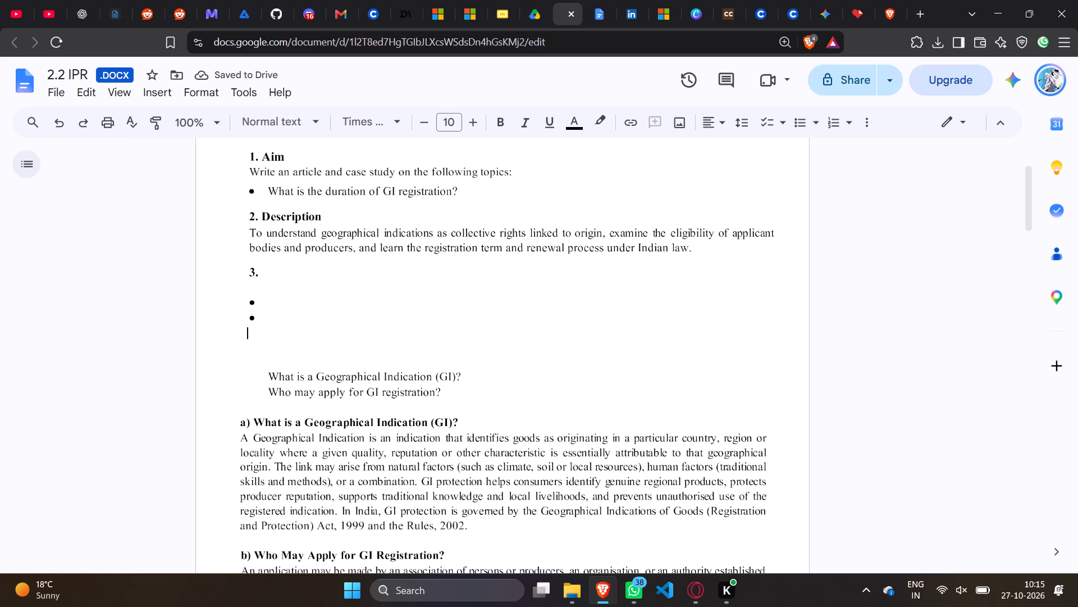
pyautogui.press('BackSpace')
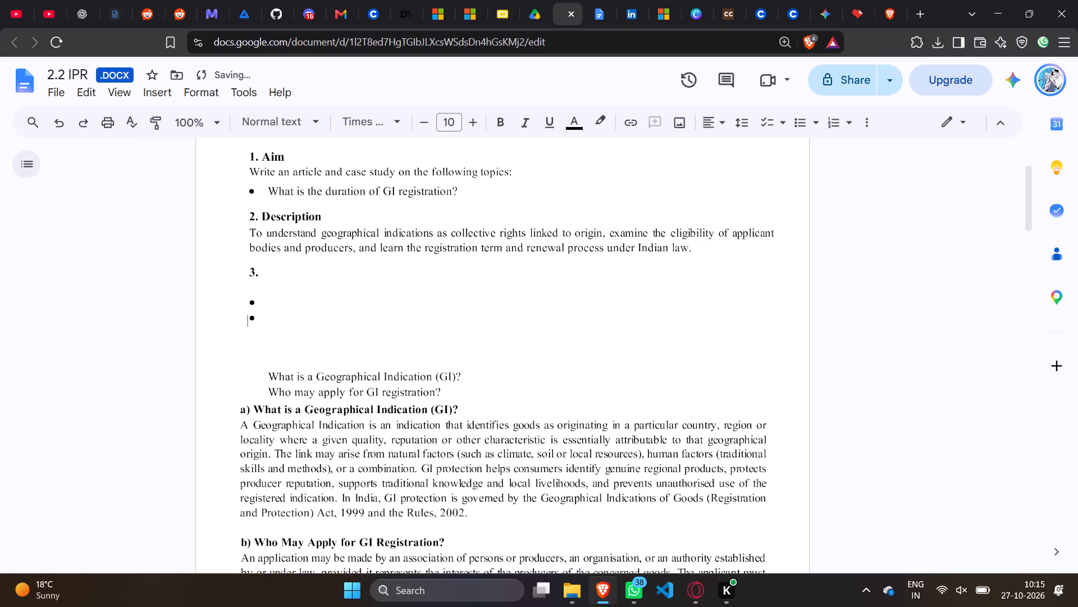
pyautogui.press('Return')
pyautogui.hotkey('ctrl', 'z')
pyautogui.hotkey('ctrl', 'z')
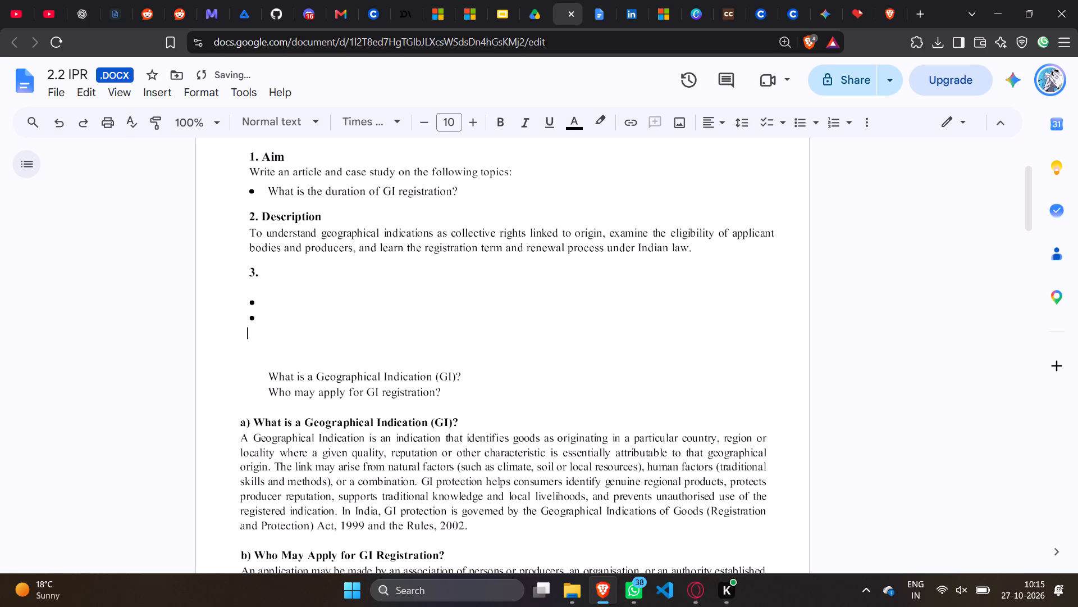
# Open the 2.2 IPR PDF from the Downloads folder in File Explorer.
pyautogui.scroll(1, 508, 326)
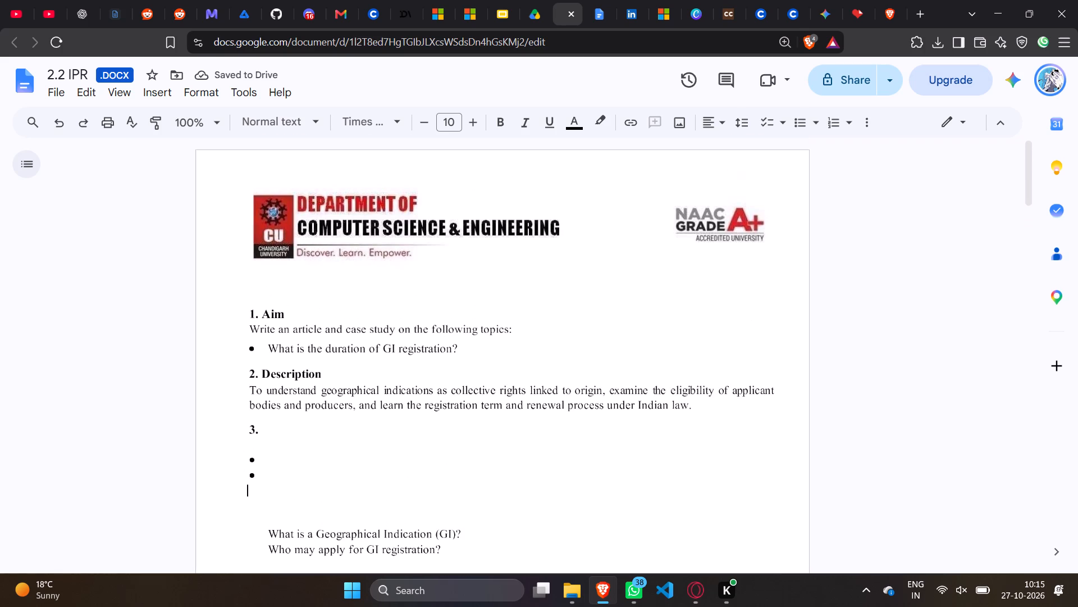
pyautogui.scroll(1, 508, 326)
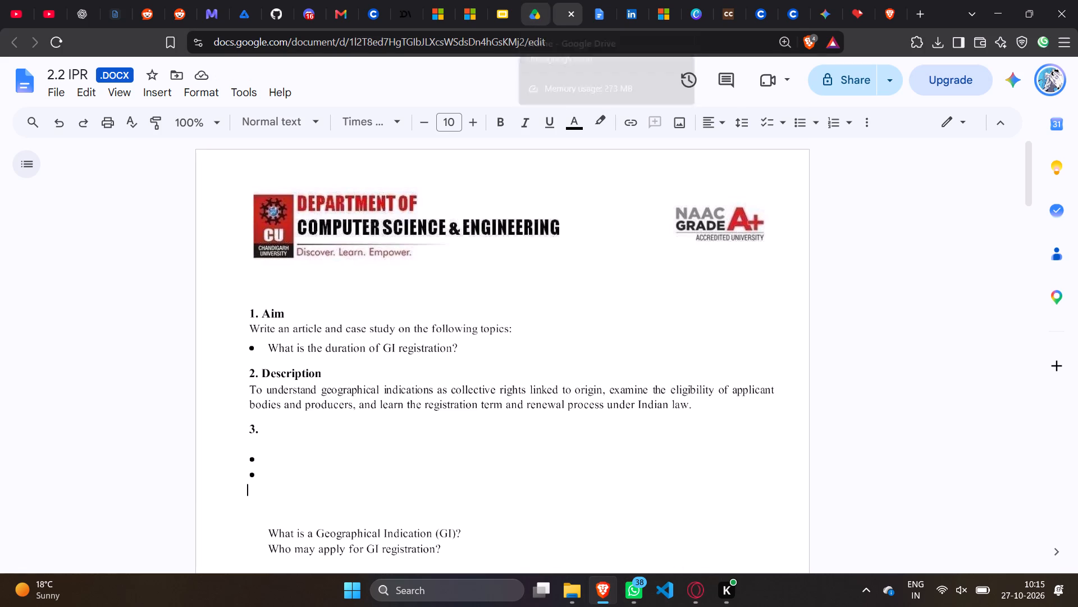
pyautogui.click(572, 590)
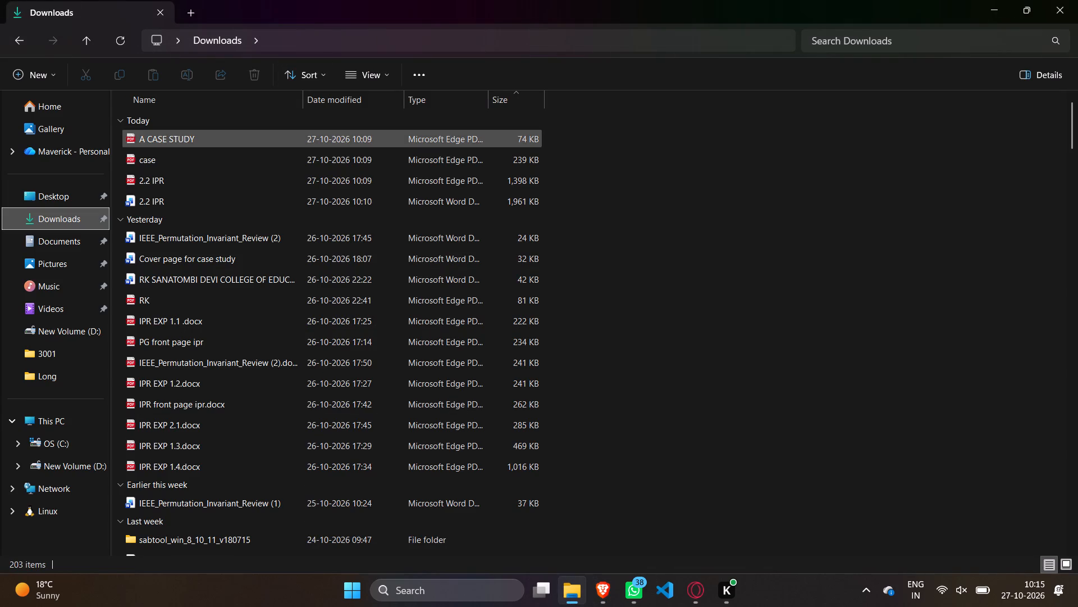
pyautogui.doubleClick(179, 185)
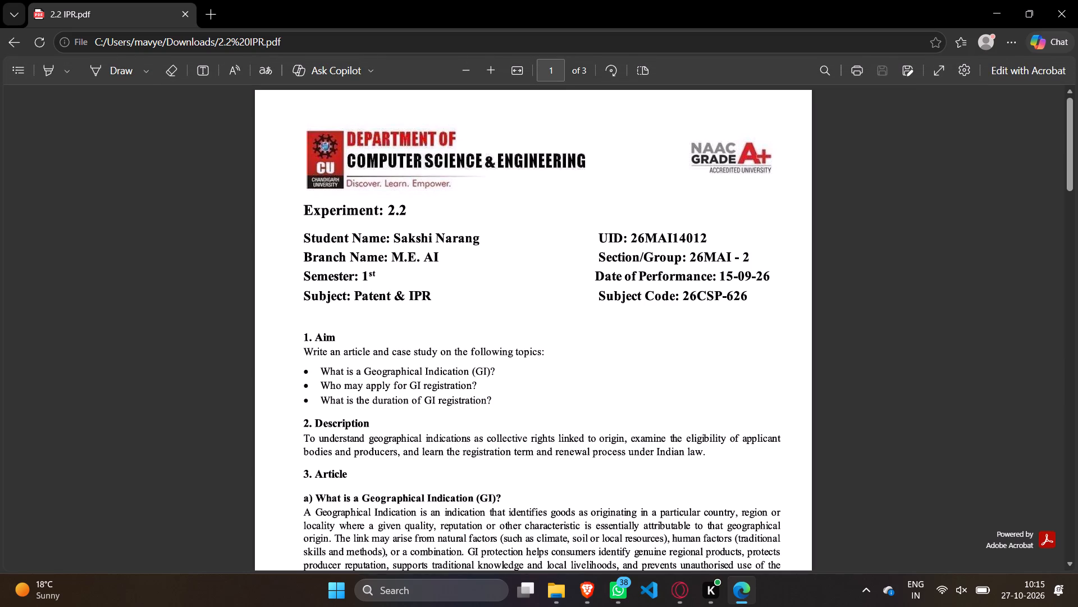
# Copy the Aim section from the PDF, from the "1. Aim" heading through the three bulleted topics.
pyautogui.scroll(-1, 430, 391)
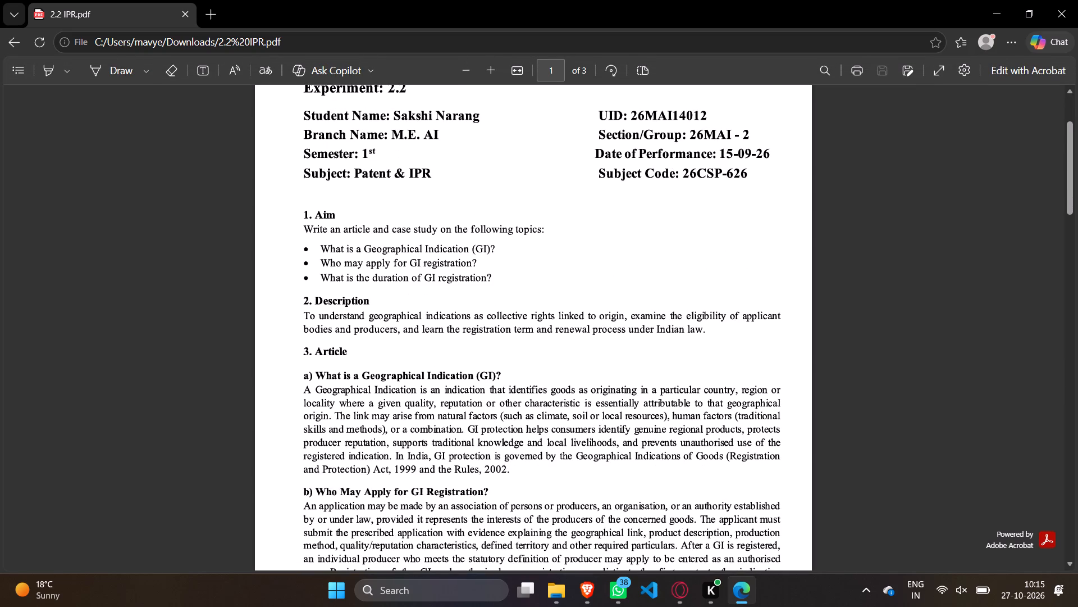
pyautogui.tripleClick(447, 266)
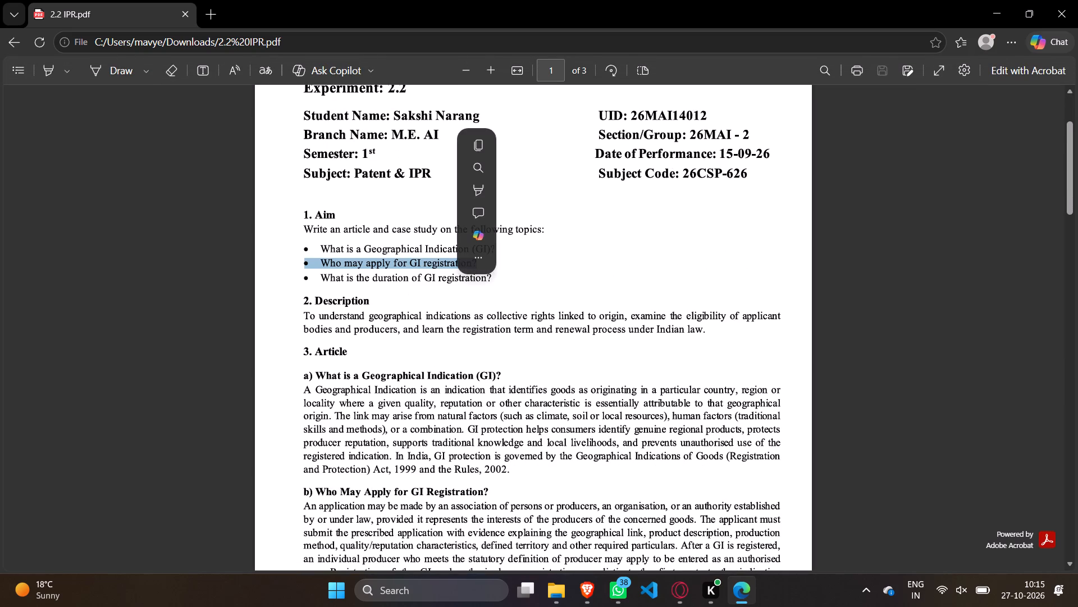
pyautogui.click(476, 289)
pyautogui.moveTo(499, 278); pyautogui.dragTo(363, 241)
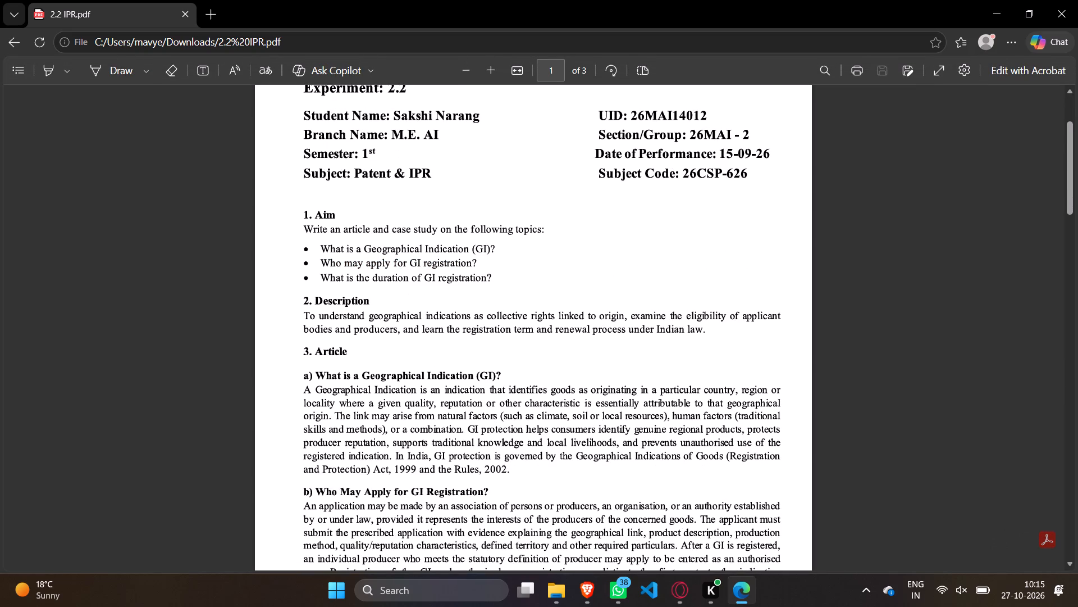
pyautogui.moveTo(363, 241); pyautogui.dragTo(363, 242)
pyautogui.moveTo(305, 215); pyautogui.dragTo(448, 257)
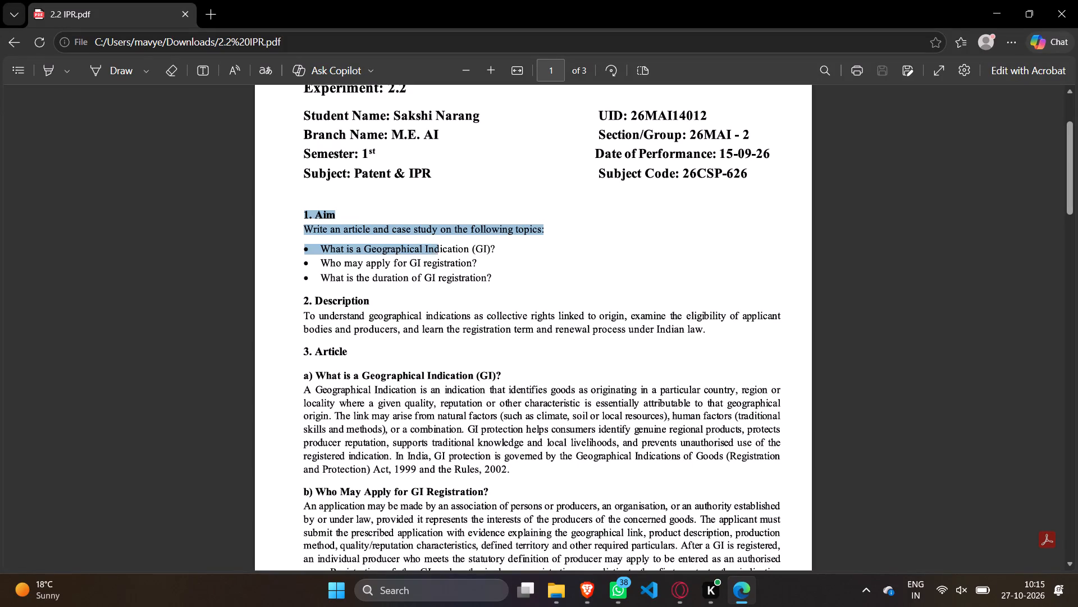
pyautogui.moveTo(448, 257); pyautogui.dragTo(552, 316)
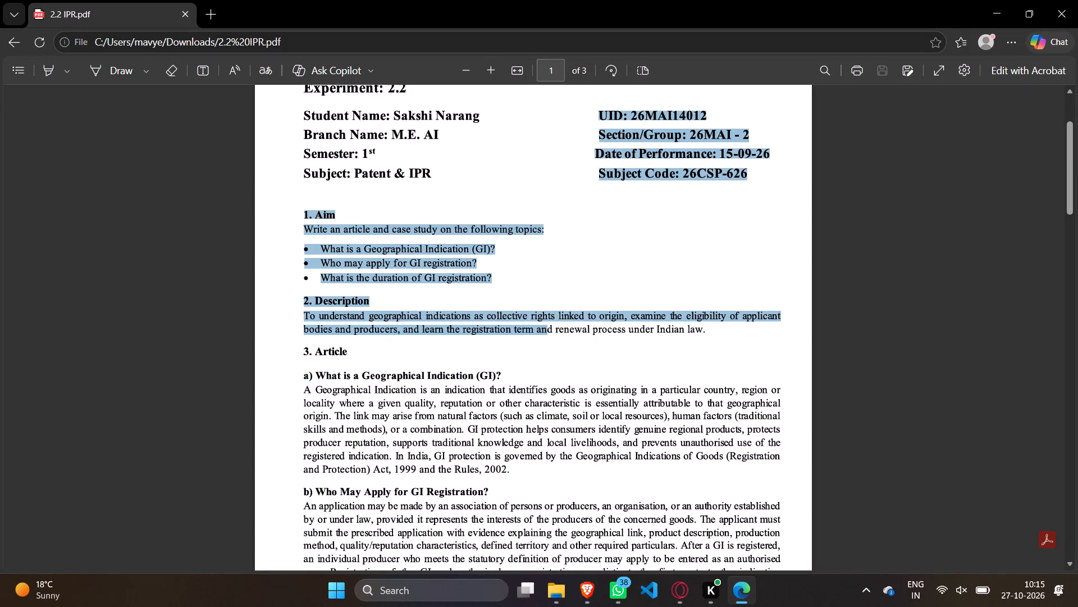
pyautogui.moveTo(552, 316); pyautogui.dragTo(525, 284)
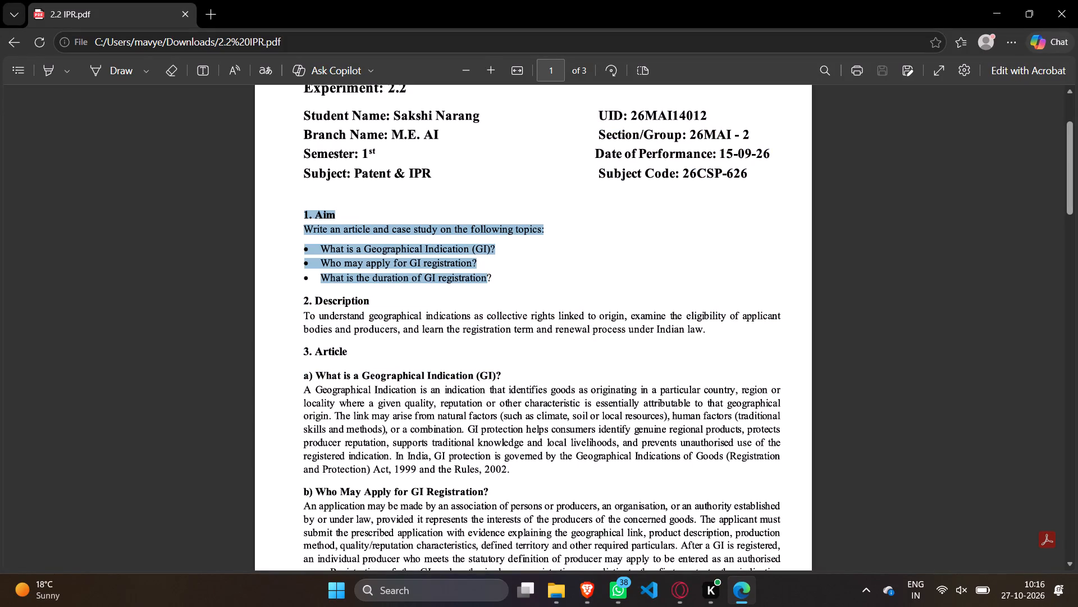
pyautogui.moveTo(525, 284); pyautogui.dragTo(497, 278)
pyautogui.moveTo(497, 278); pyautogui.dragTo(497, 278)
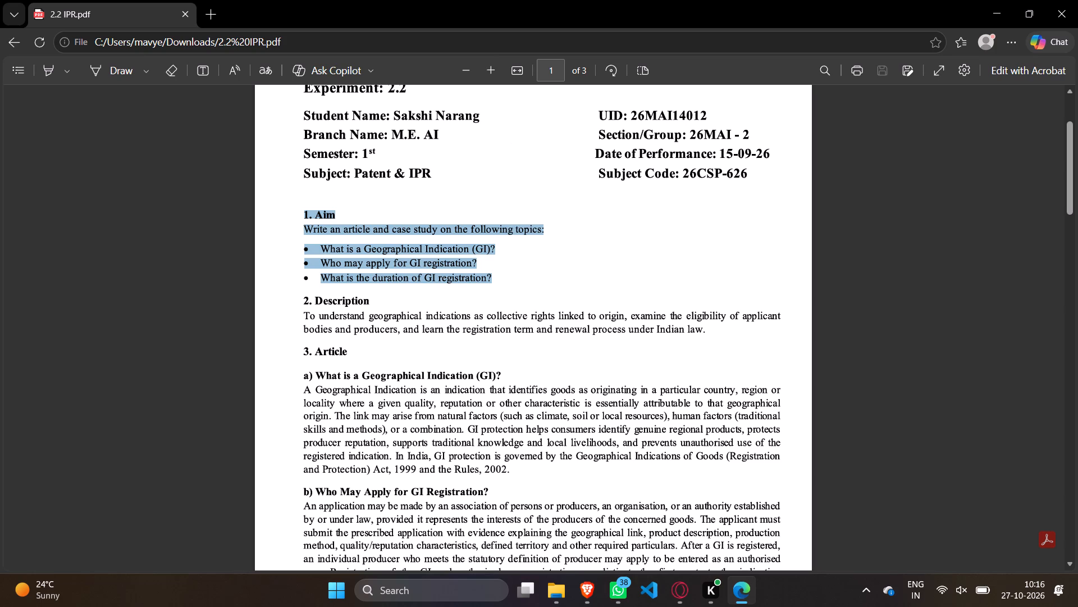
pyautogui.hotkey('ctrl', 'c')
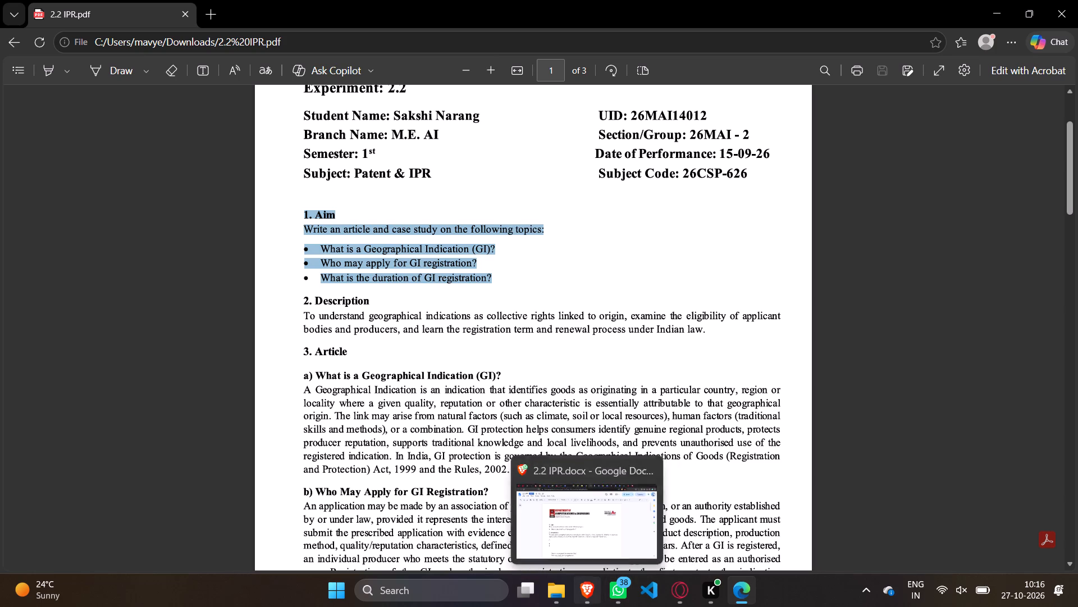
# Switch back to the 2.2 IPR document in Google Docs and delete the Aim and Description sections and the number 3.
pyautogui.click(602, 541)
pyautogui.moveTo(284, 477); pyautogui.dragTo(265, 314)
pyautogui.press('BackSpace')
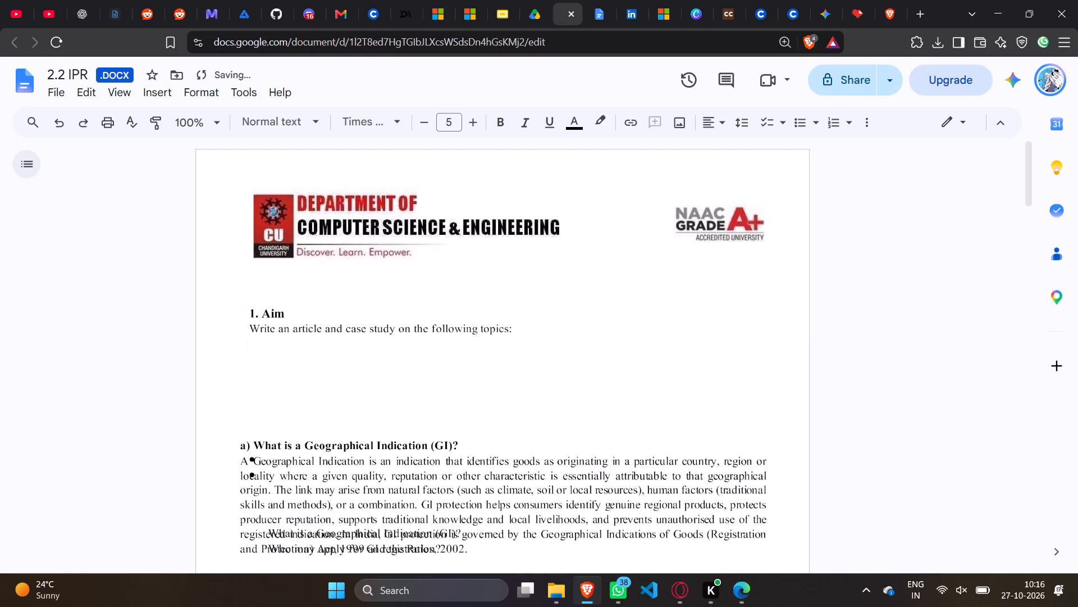
pyautogui.moveTo(540, 343); pyautogui.dragTo(302, 324)
pyautogui.press('BackSpace')
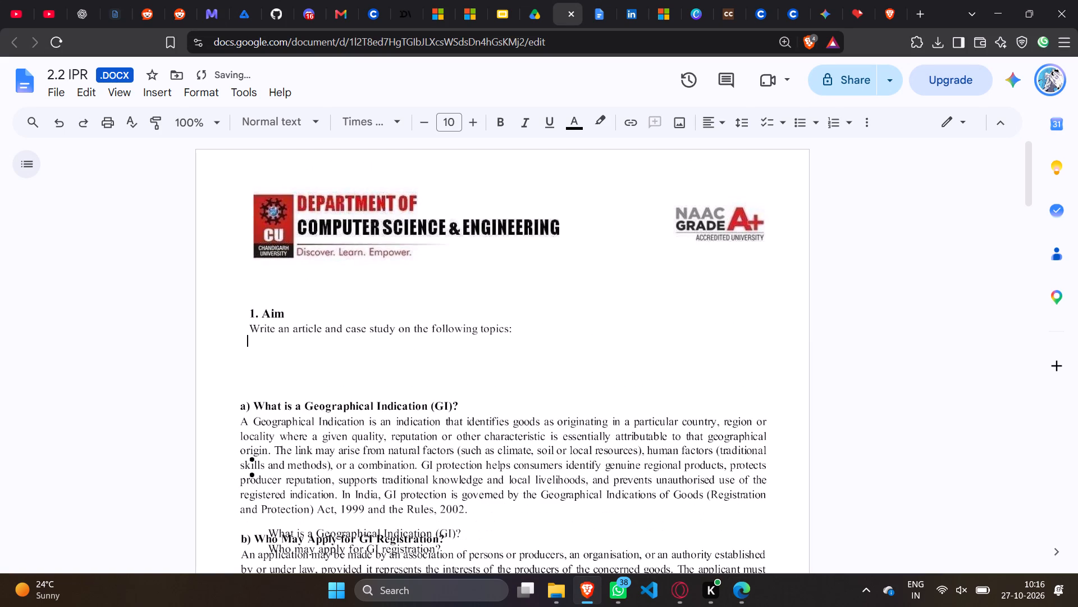
pyautogui.tripleClick(496, 330)
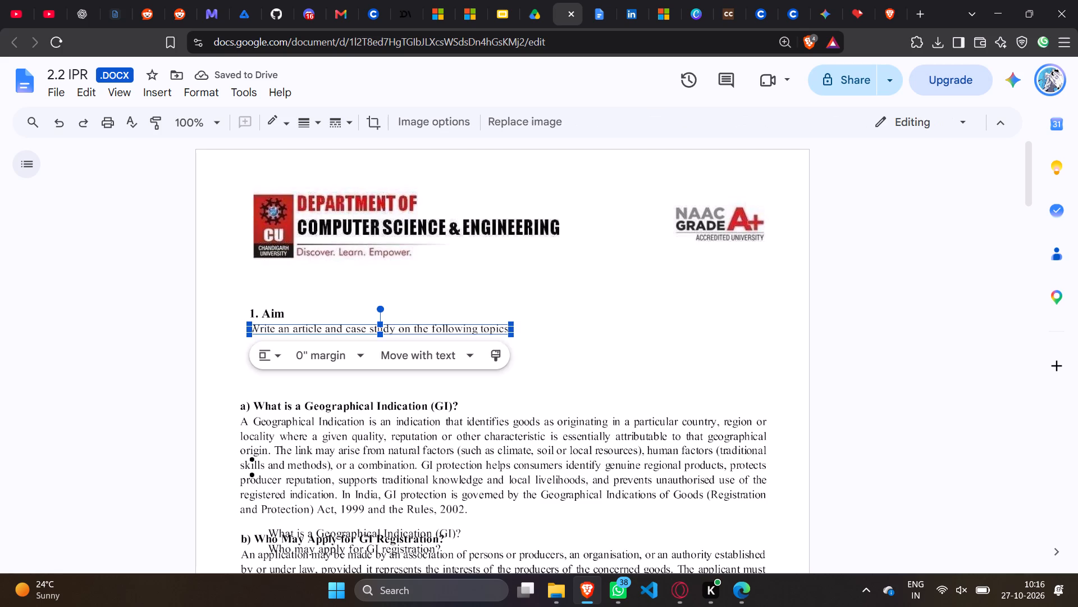
pyautogui.press('BackSpace')
pyautogui.press('BackSpace')
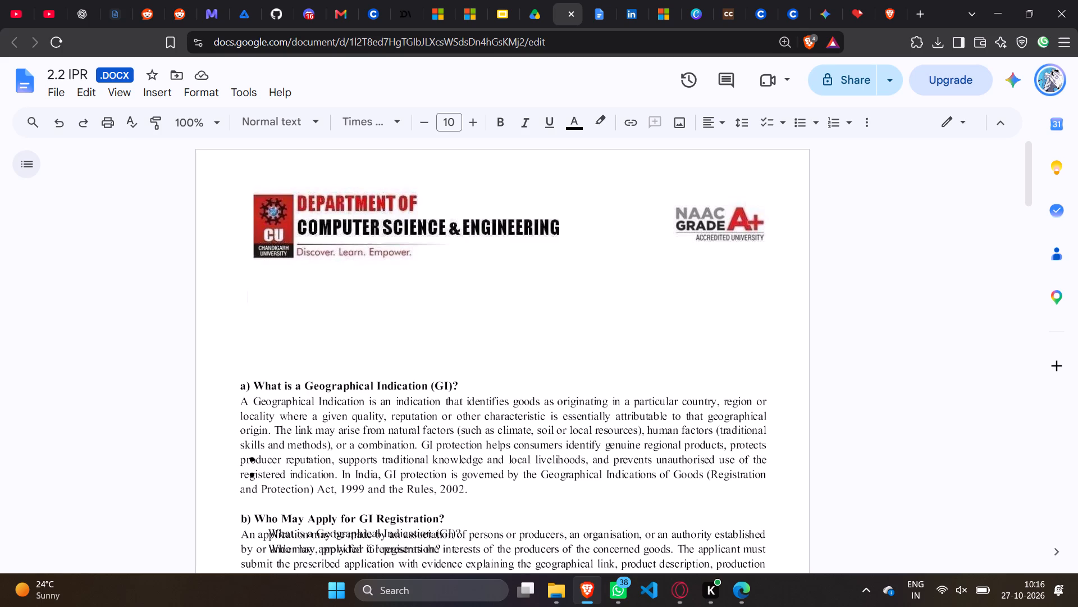
# Insert six blank lines below the department logo header, where the Aim section was.
pyautogui.press('Return')
pyautogui.press('Return')
pyautogui.press('Return')
pyautogui.press('Return')
pyautogui.press('Return')
pyautogui.press('Return')
pyautogui.scroll(-4, 487, 251)
pyautogui.scroll(1, 487, 251)
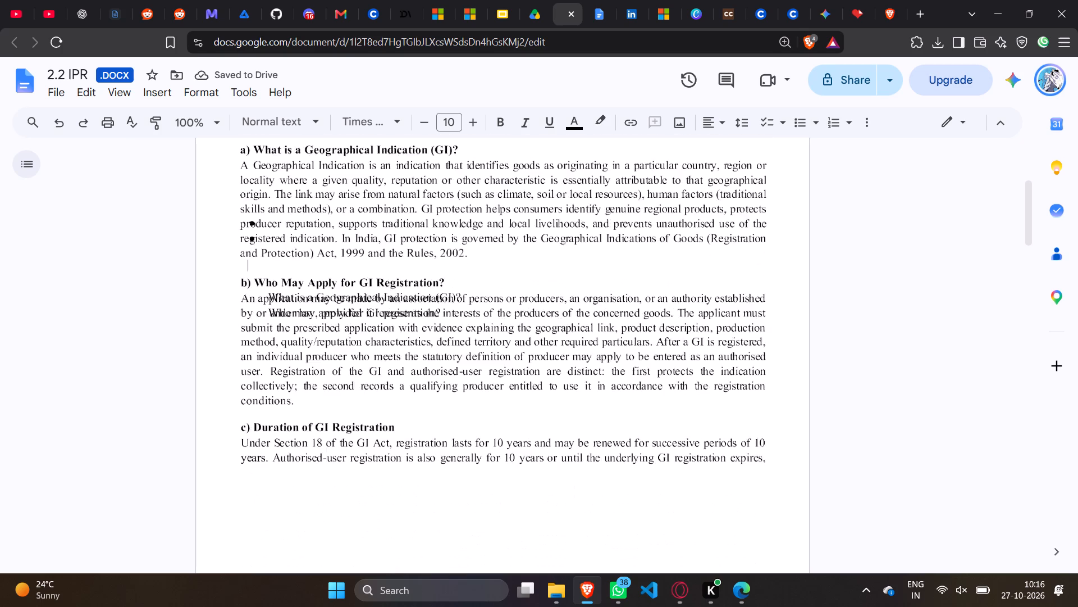
# Paste the copied Aim text into the blank space between the department logo header and section a).
pyautogui.scroll(2, 487, 251)
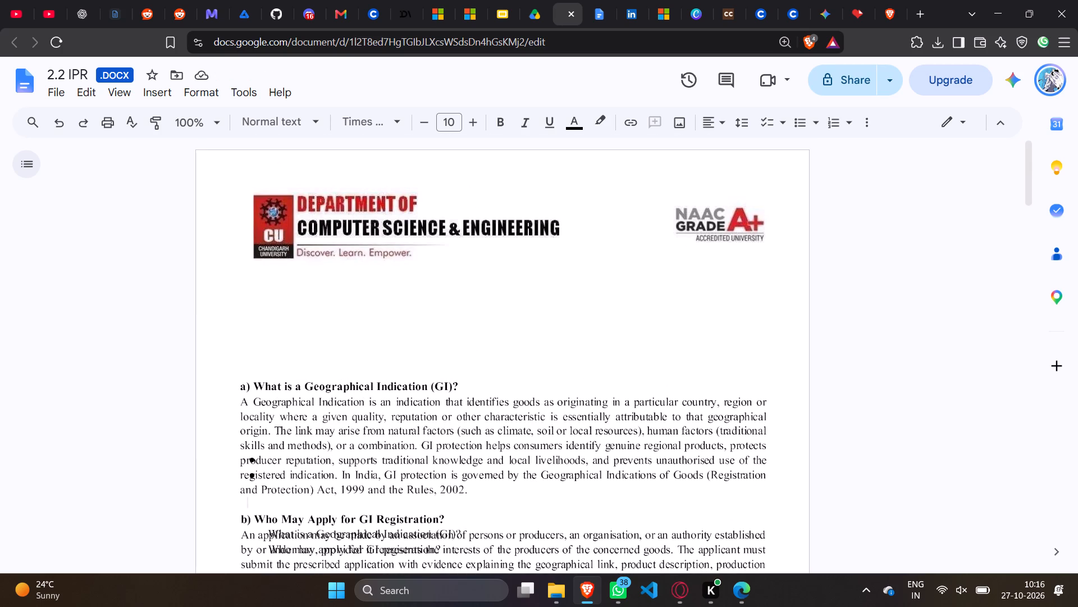
pyautogui.click(256, 355)
pyautogui.hotkey('ctrl', 'v')
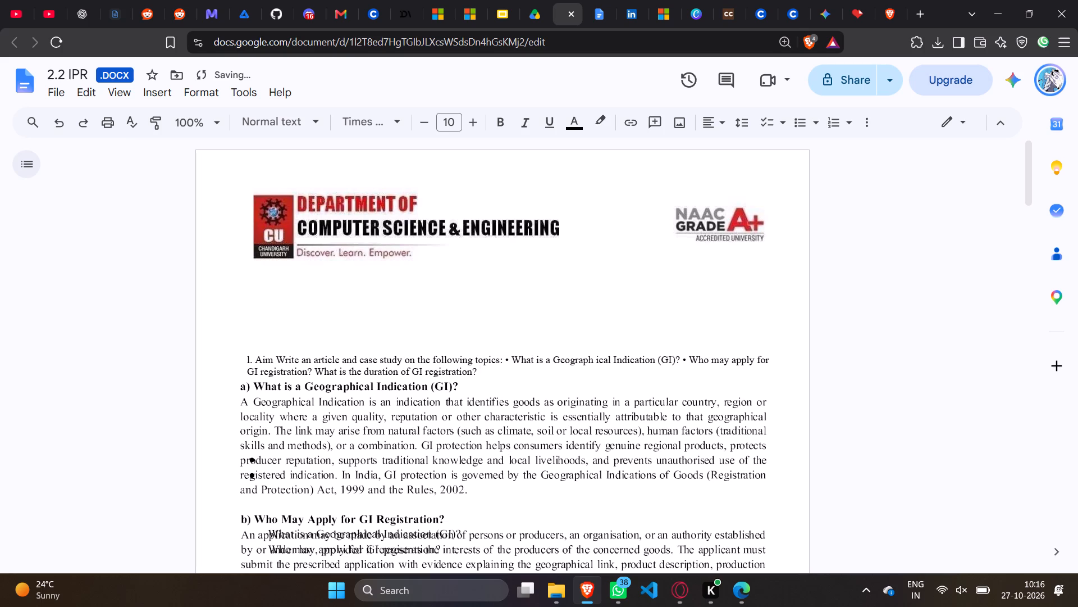
# Move the "c) Duration of GI Registration" text block well down the first page, away from section b).
pyautogui.scroll(-1, 423, 447)
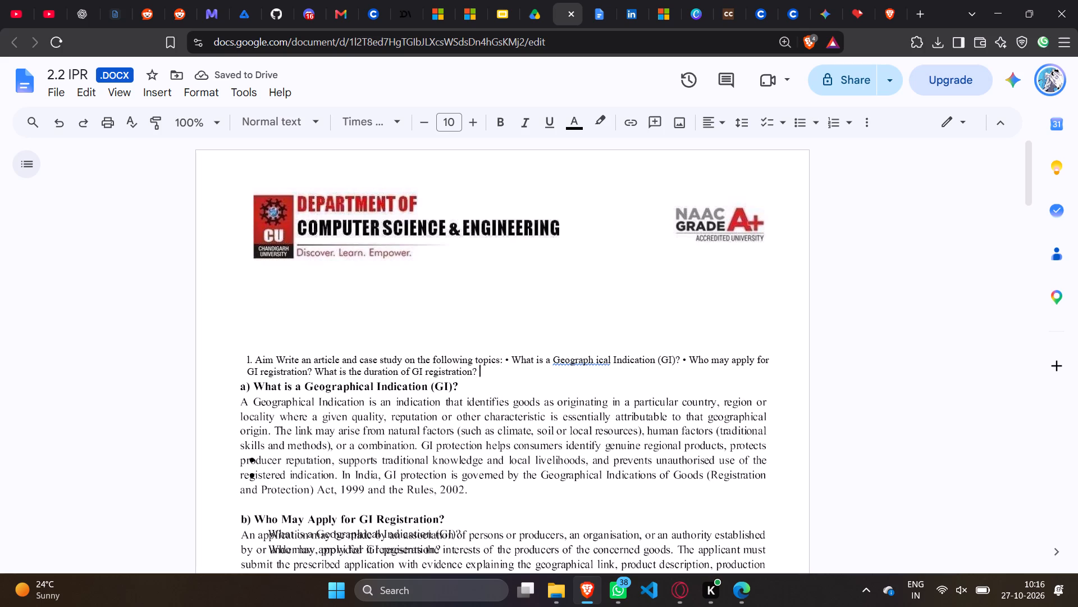
pyautogui.scroll(-3, 423, 447)
pyautogui.click(460, 283)
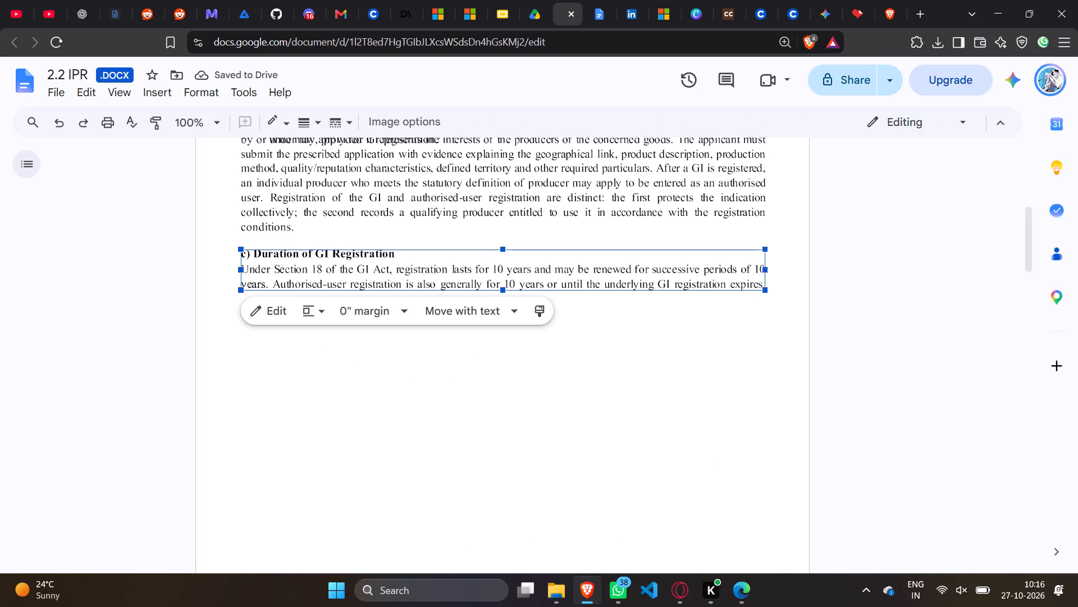
pyautogui.press('Down')
pyautogui.press('Down')
pyautogui.press('Down')
pyautogui.press('Down')
pyautogui.press('Down')
pyautogui.press('Down')
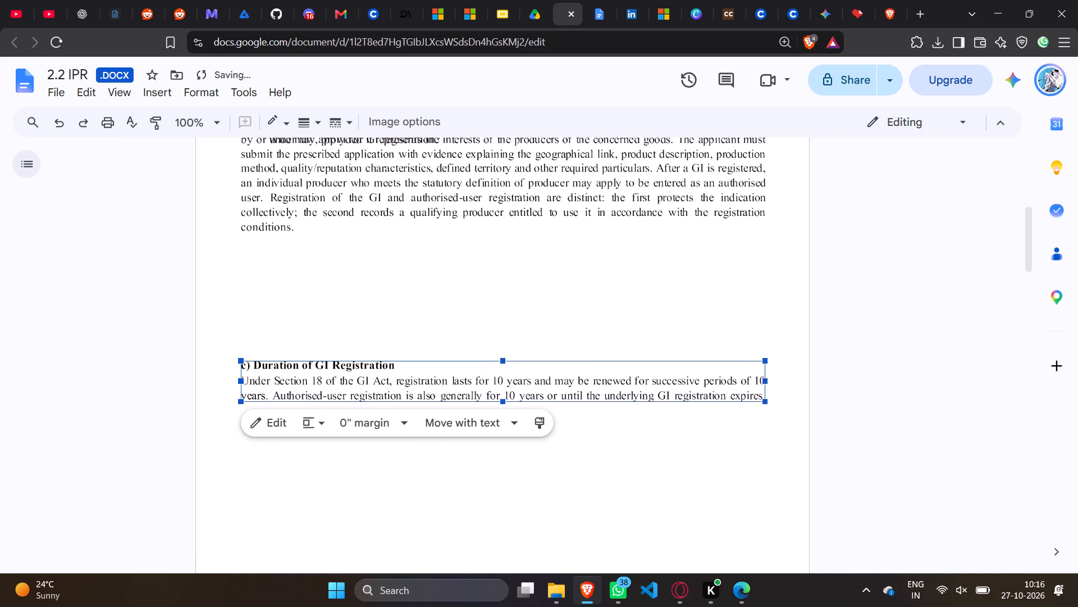
pyautogui.press('Down')
pyautogui.press('Down')
pyautogui.press('Down')
pyautogui.press('Down')
pyautogui.press('Down')
pyautogui.press('Down')
pyautogui.press('Down')
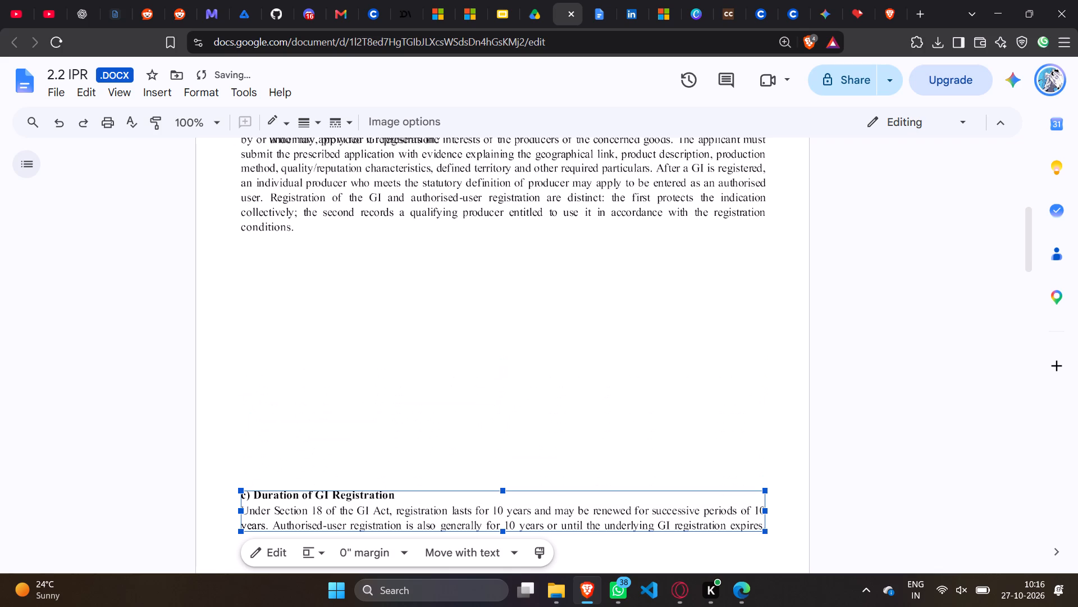
# Move the "b) Who May Apply for GI Registration?" block down, clear of the leftover topic lines and just above section c).
pyautogui.click(501, 174)
pyautogui.press('Down')
pyautogui.press('Down')
pyautogui.press('Down')
pyautogui.press('Down')
pyautogui.press('Down')
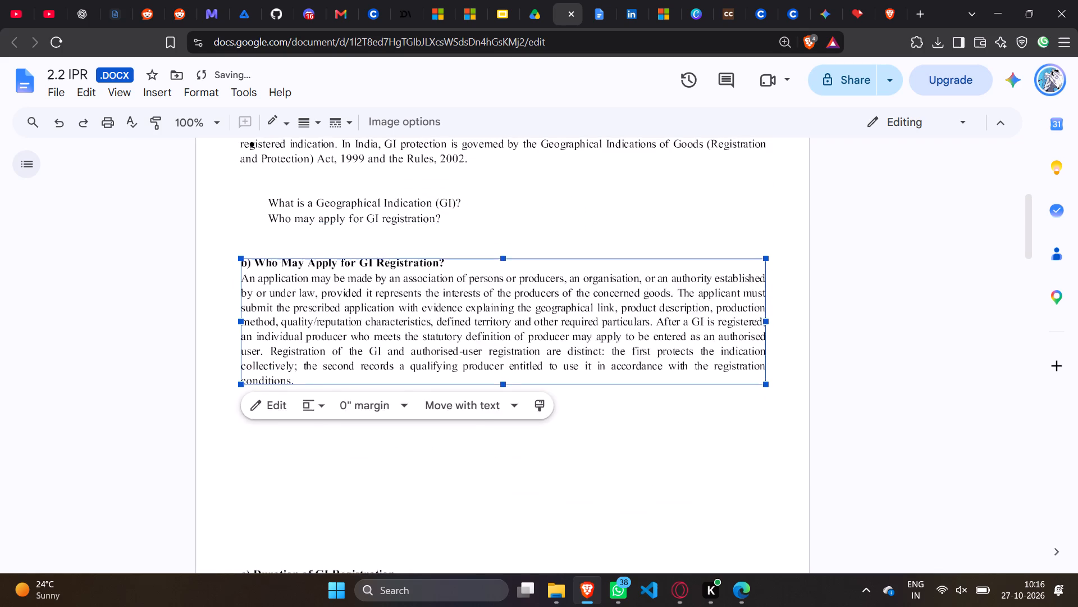
pyautogui.press('Down')
pyautogui.press('Down')
pyautogui.press('Down')
pyautogui.press('Down')
pyautogui.press('Down')
pyautogui.press('Down')
pyautogui.press('Down')
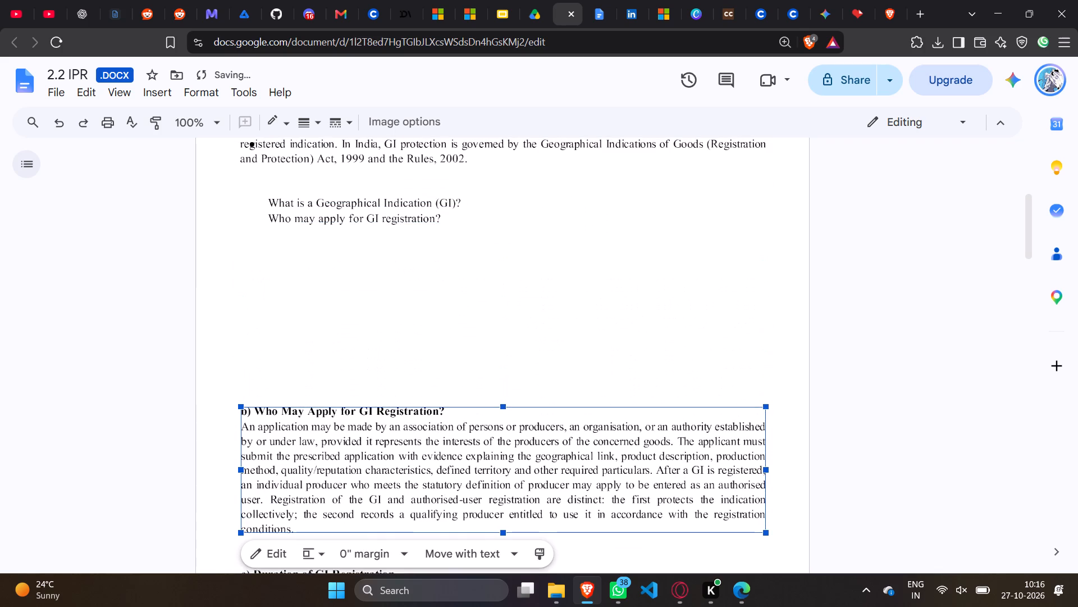
# Move the "a) What is a Geographical Indication (GI)?" block down, away from the pasted Aim text and above section b).
pyautogui.scroll(1, 501, 174)
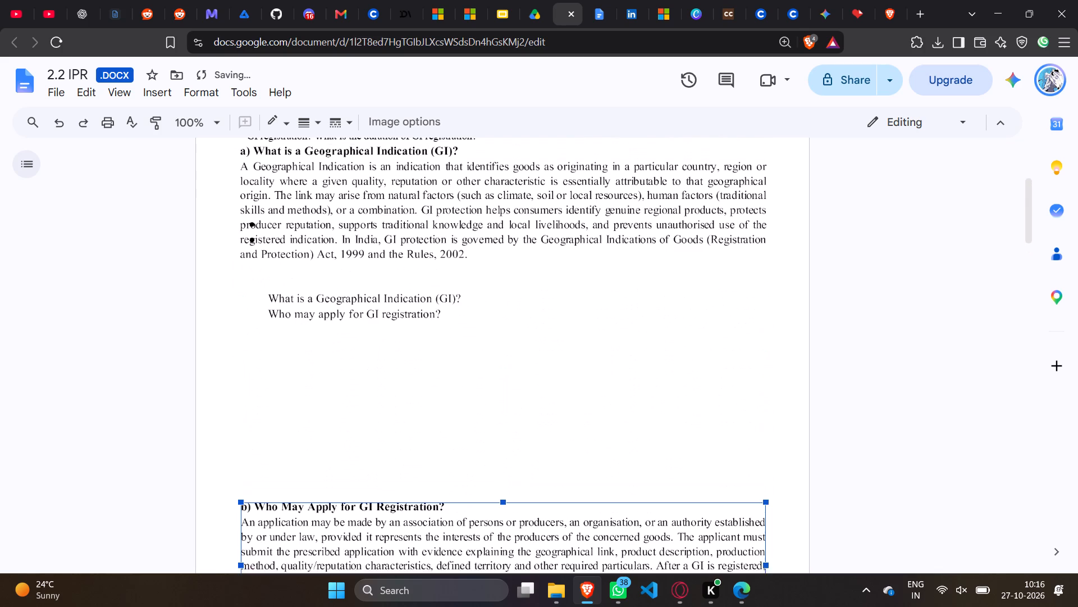
pyautogui.scroll(1, 501, 174)
pyautogui.click(451, 211)
pyautogui.press('Down')
pyautogui.press('Down')
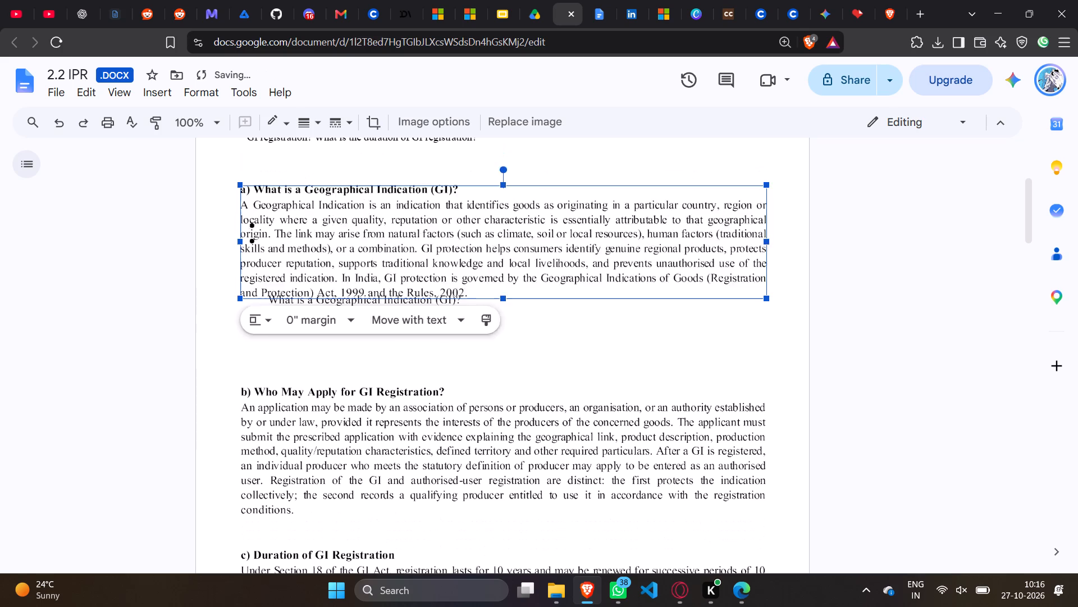
pyautogui.press('Down')
pyautogui.press('Down')
pyautogui.press('Down')
pyautogui.press('Down')
pyautogui.press('Down')
pyautogui.press('Down')
pyautogui.press('Down')
pyautogui.press('Down')
pyautogui.press('Down')
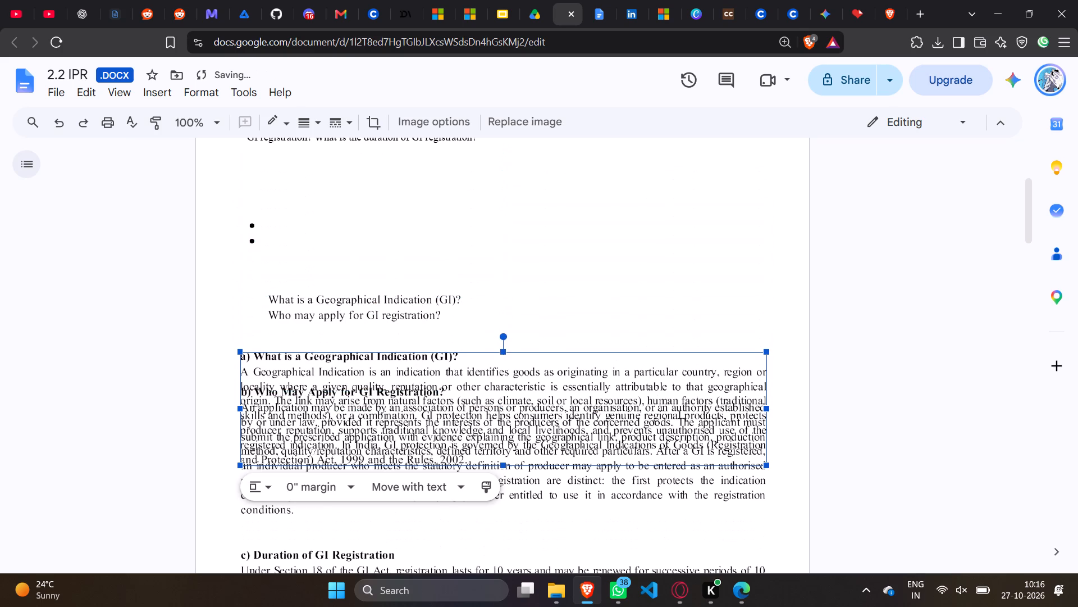
pyautogui.press('Up')
pyautogui.press('Up')
pyautogui.press('Up')
pyautogui.press('Up')
# Move the "c) Duration of GI Registration" block further down toward the bottom of the first page.
pyautogui.scroll(-2, 451, 211)
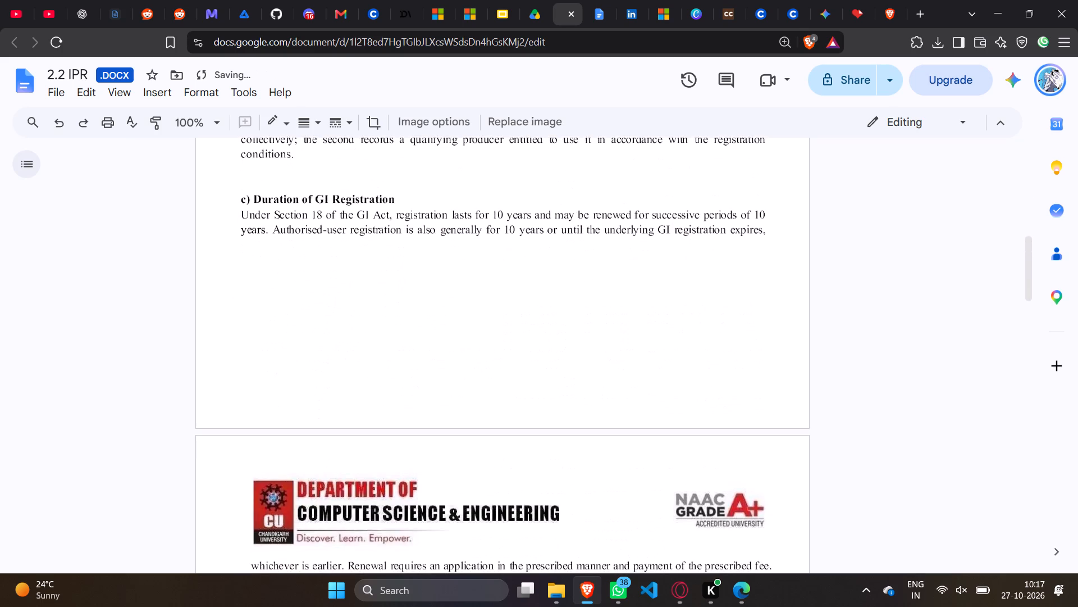
pyautogui.scroll(-1, 451, 211)
pyautogui.click(417, 223)
pyautogui.press('Down')
pyautogui.press('Down')
pyautogui.press('Down')
pyautogui.press('Down')
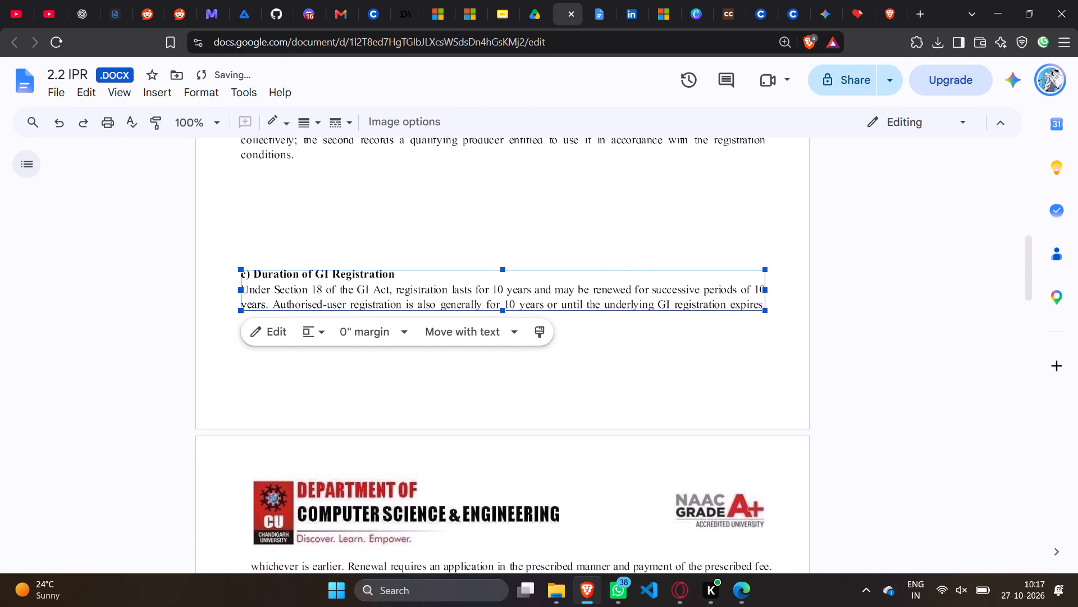
pyautogui.press('Down')
# Move the "b) Who May Apply for GI Registration?" block further down until it sits just above section c).
pyautogui.scroll(1, 417, 223)
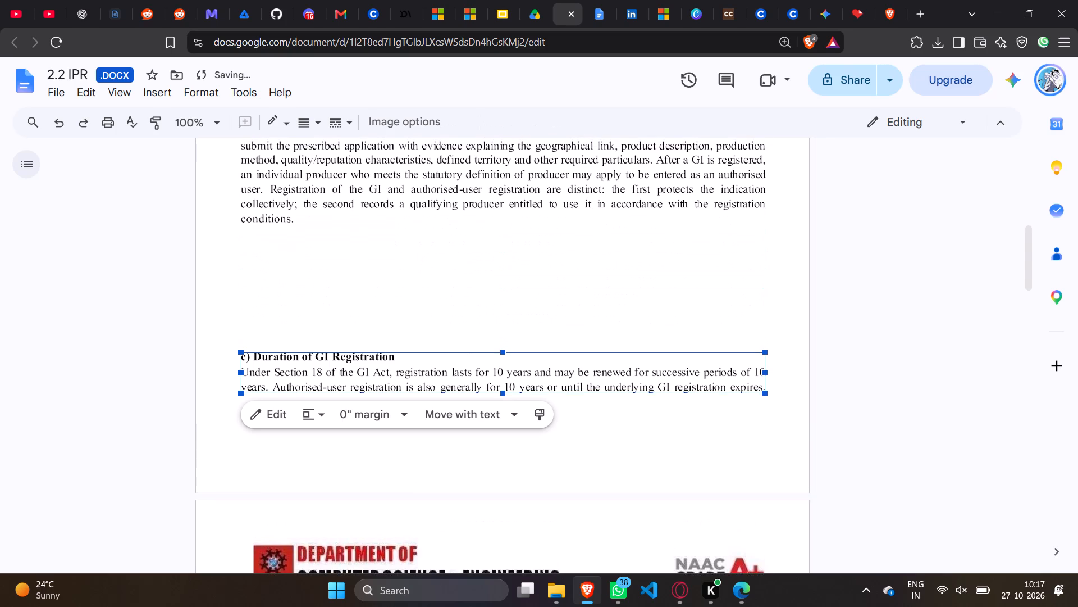
pyautogui.click(458, 192)
pyautogui.press('Down')
pyautogui.press('Down')
pyautogui.press('Down')
pyautogui.press('Down')
pyautogui.press('Down')
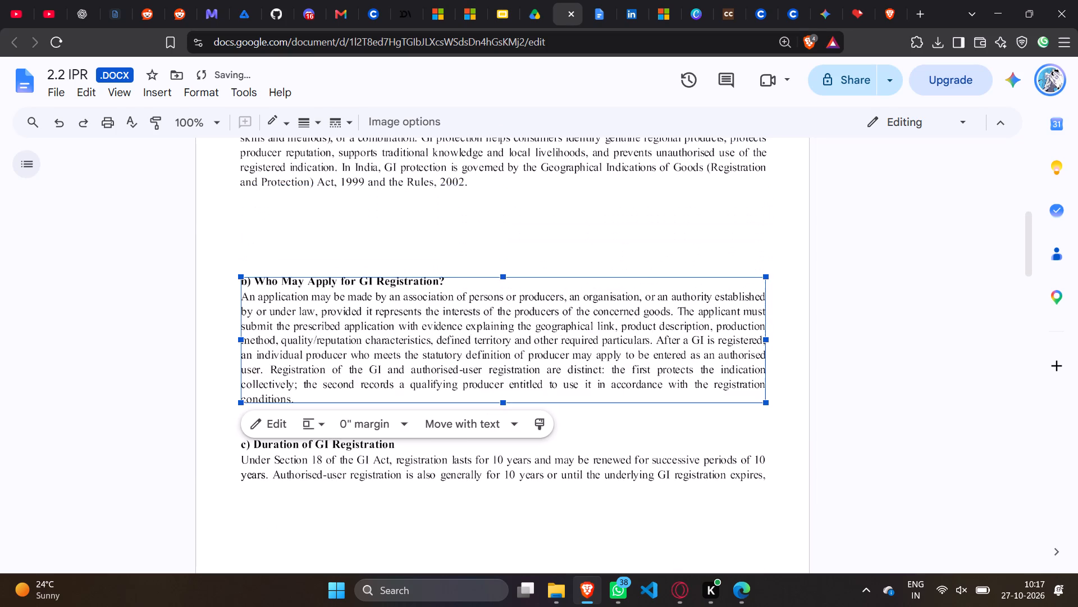
pyautogui.press('Down')
# Move the "a) What is a Geographical Indication (GI)?" block down, below the leftover topic lines and just above section b).
pyautogui.scroll(-3, 458, 192)
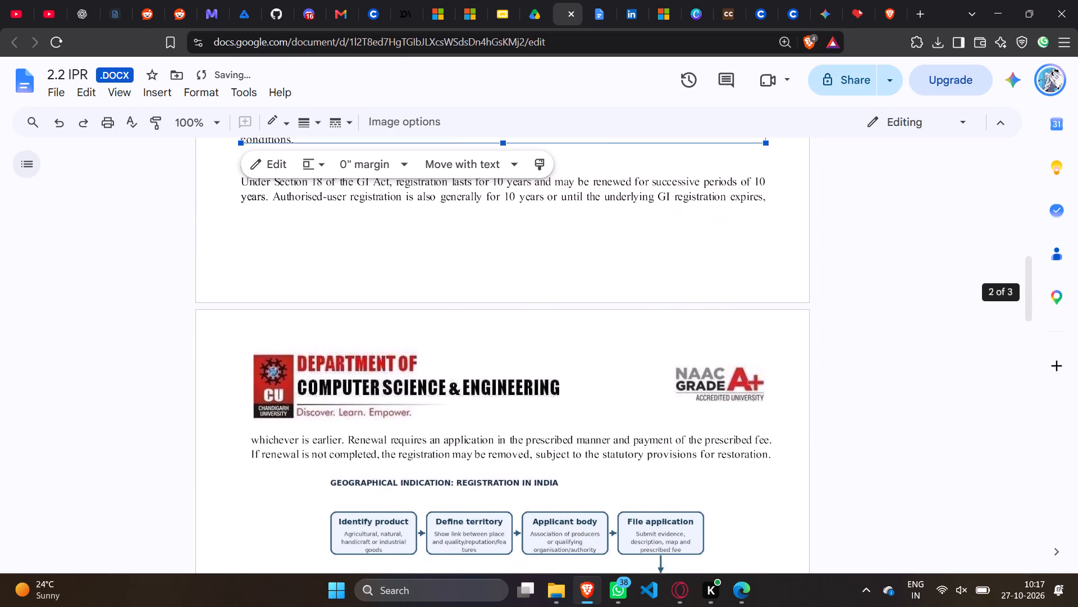
pyautogui.scroll(5, 458, 192)
pyautogui.click(460, 176)
pyautogui.press('Down')
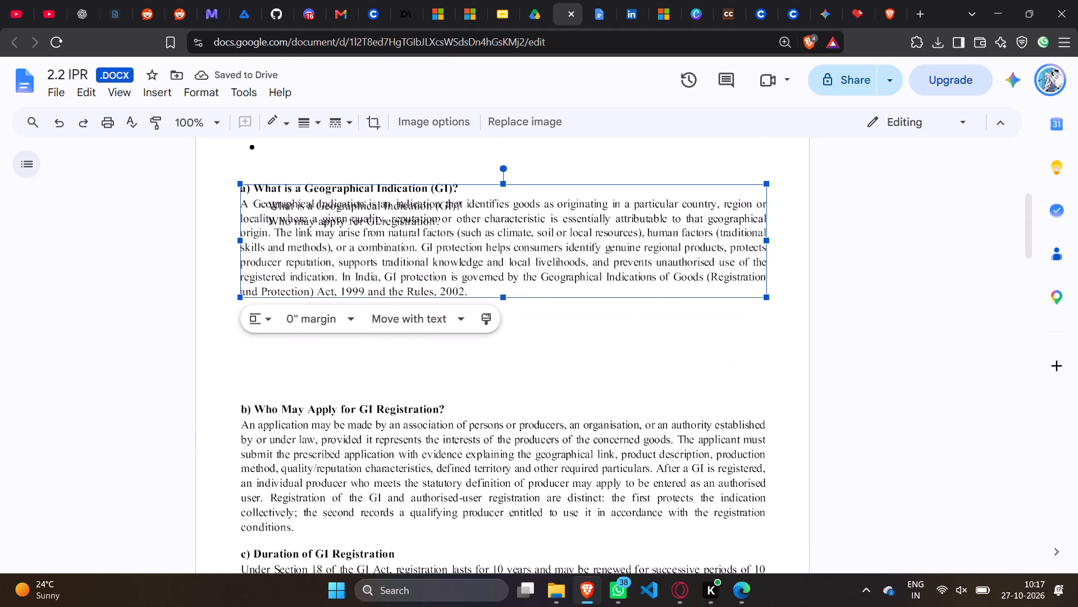
pyautogui.press('Down')
pyautogui.press('Down')
pyautogui.press('Down')
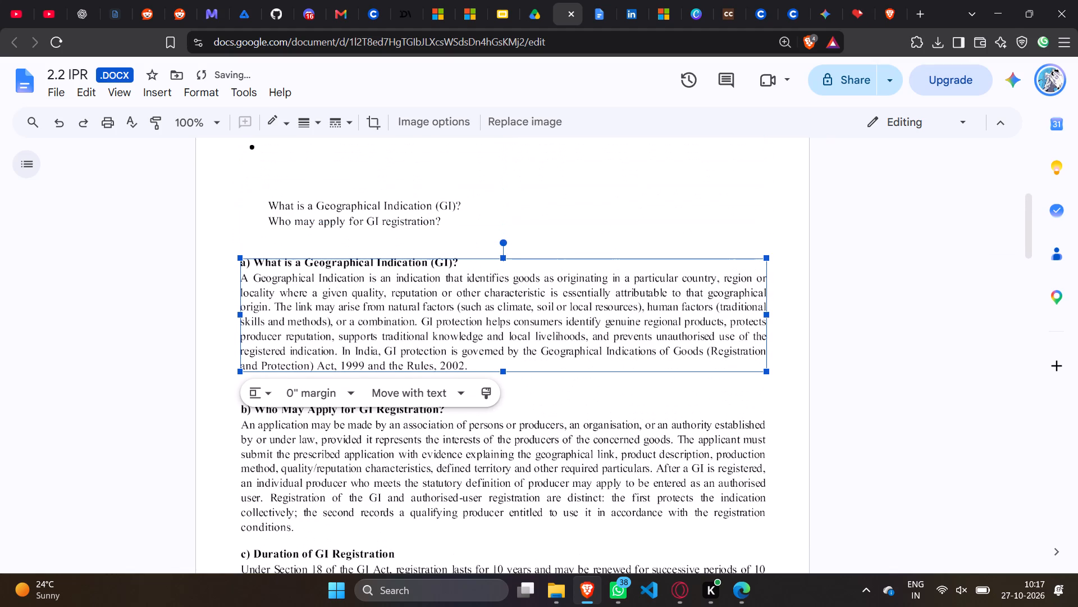
pyautogui.press('Down')
pyautogui.scroll(-1, 460, 176)
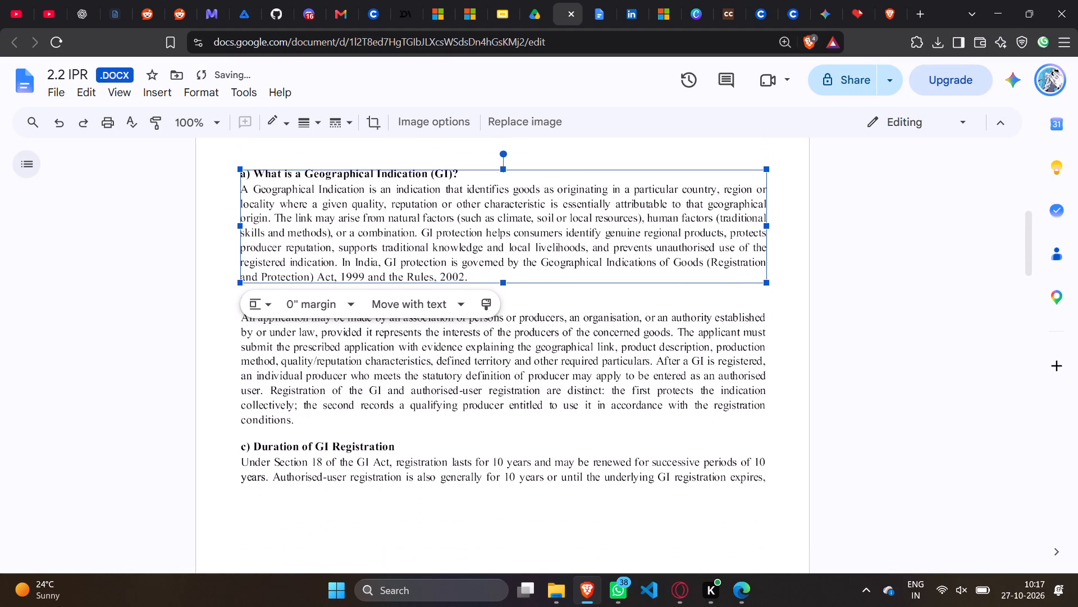
pyautogui.scroll(-1, 460, 176)
pyautogui.click(629, 292)
# Split the pasted Aim text so each of its three GI topics starts on its own line.
pyautogui.scroll(1, 629, 292)
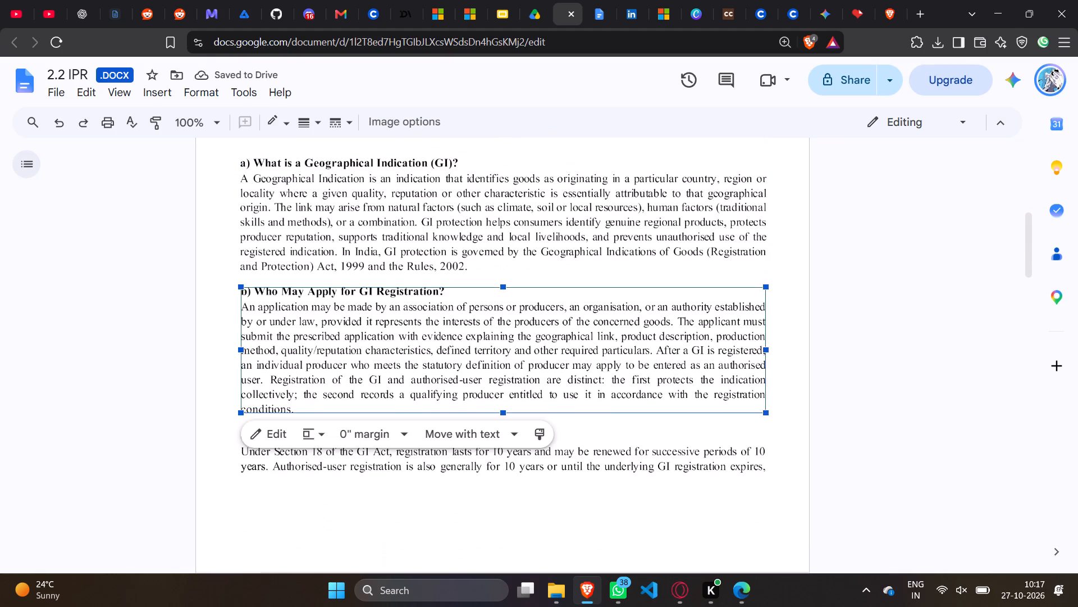
pyautogui.scroll(3, 629, 292)
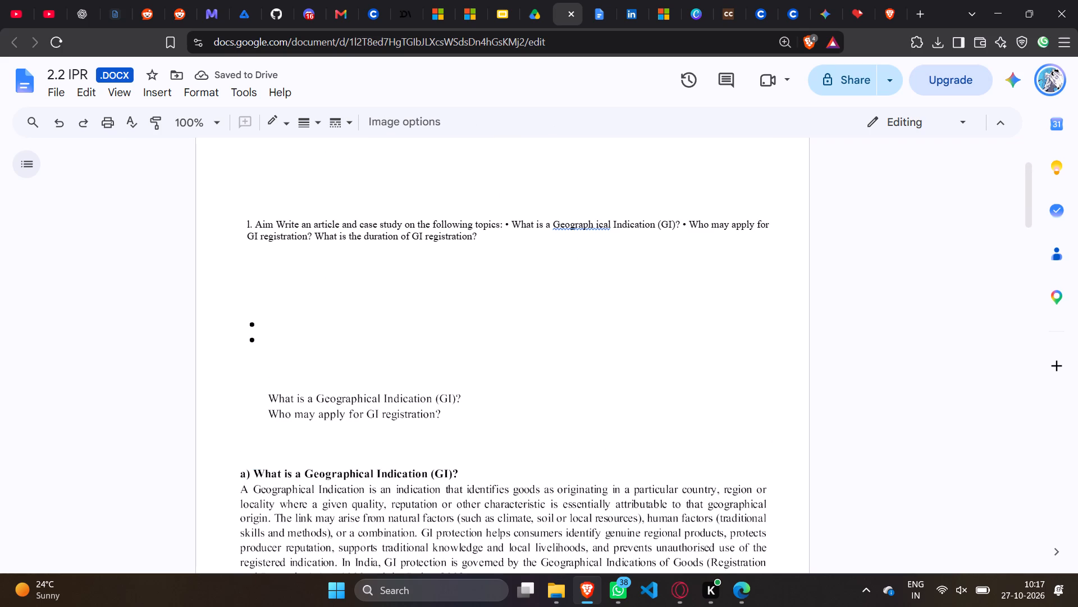
pyautogui.click(506, 225)
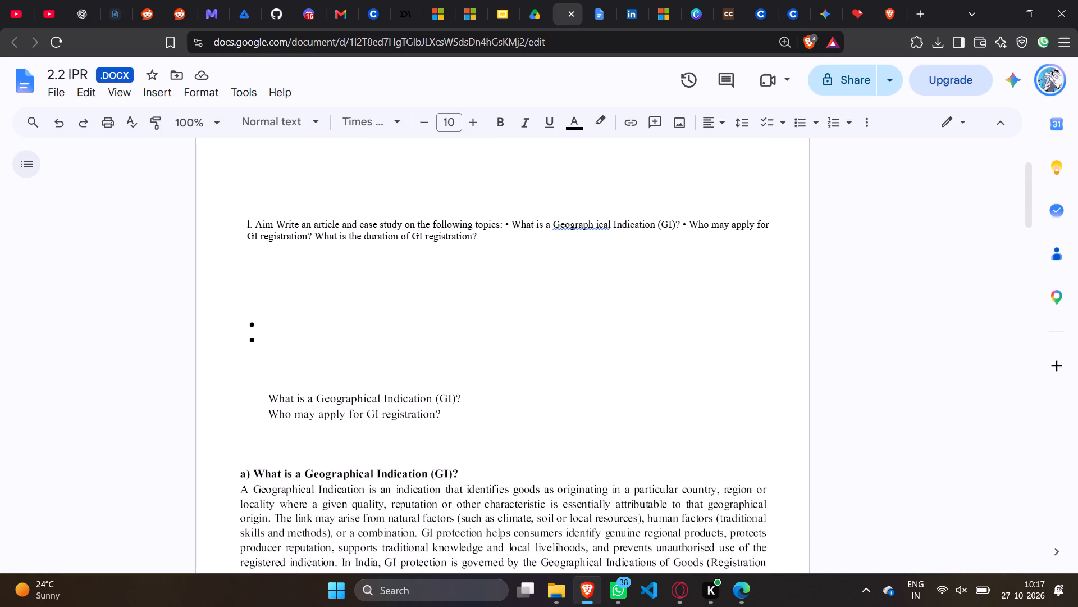
pyautogui.press('Return')
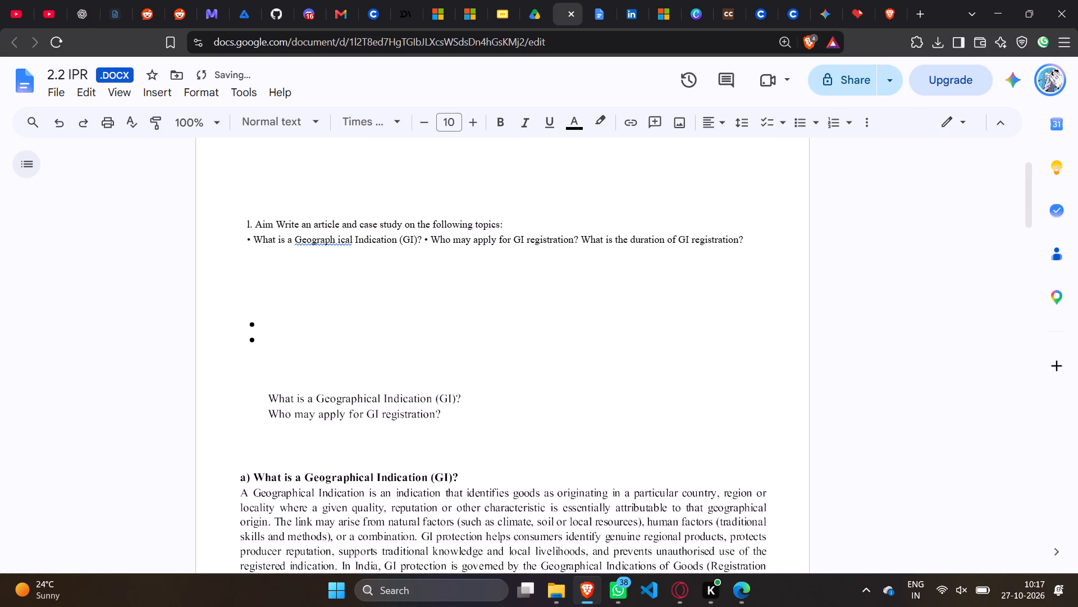
pyautogui.click(425, 241)
pyautogui.press('Return')
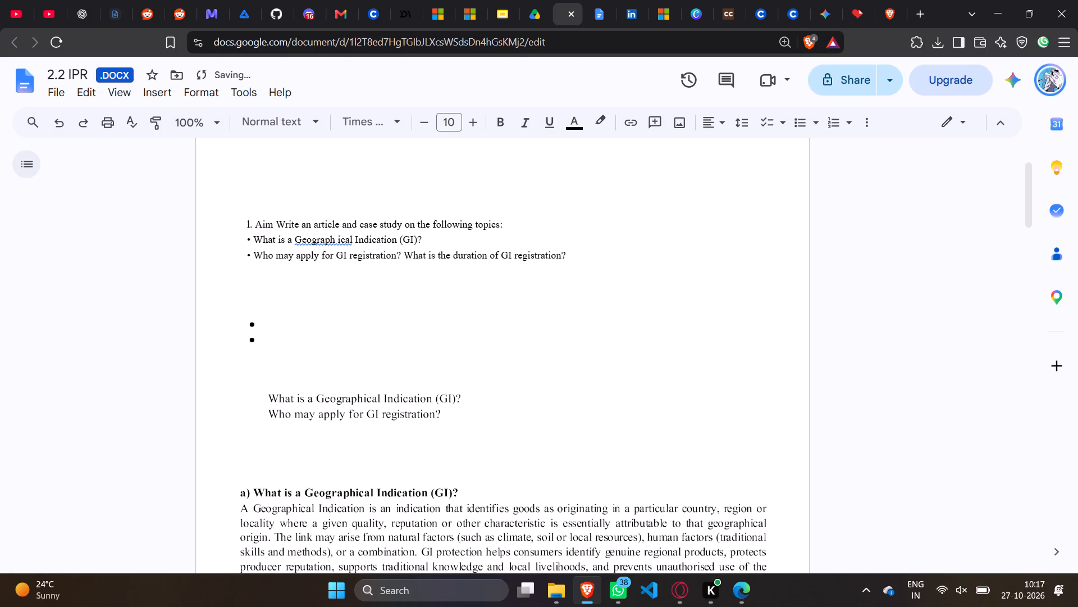
pyautogui.click(406, 256)
pyautogui.press('Return')
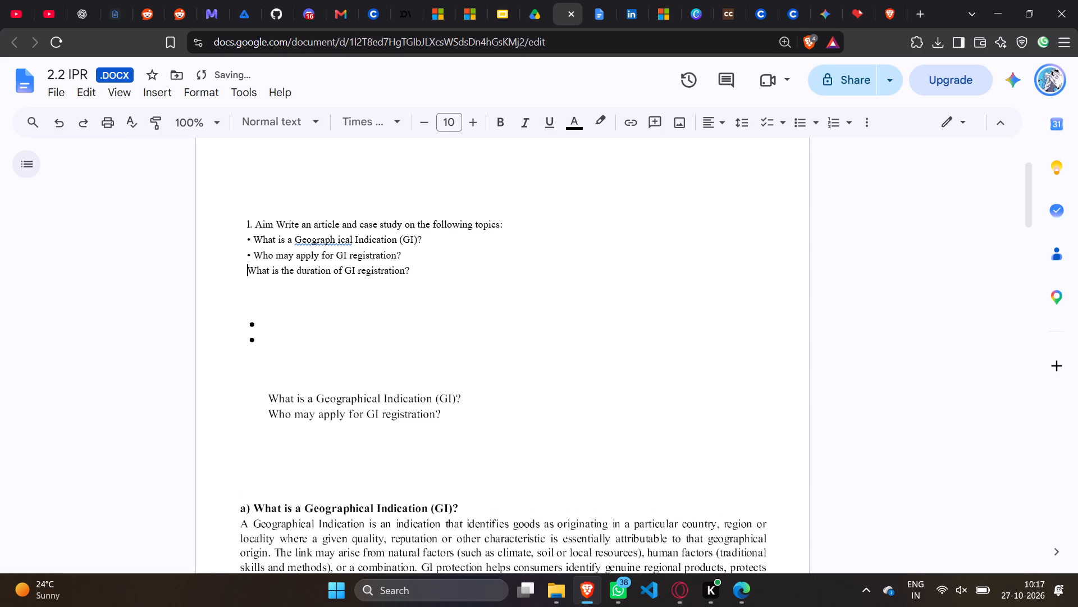
# Delete the pasted bullet characters and their spaces from the first two Aim topic lines.
pyautogui.click(257, 253)
pyautogui.press('BackSpace')
pyautogui.press('BackSpace')
pyautogui.press('Up')
pyautogui.press('Right')
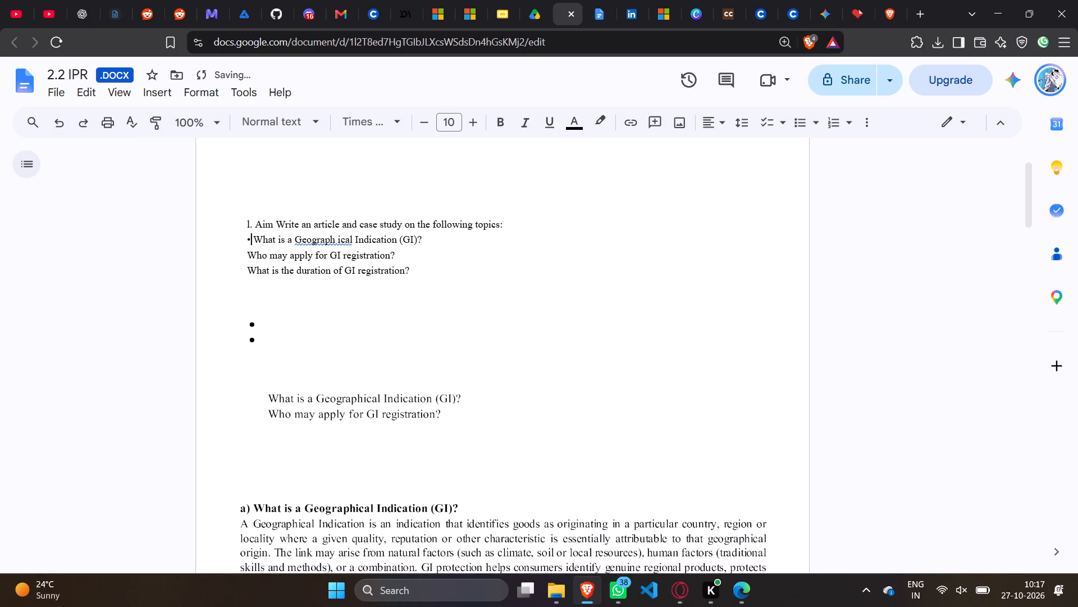
pyautogui.press('Right')
pyautogui.press('BackSpace')
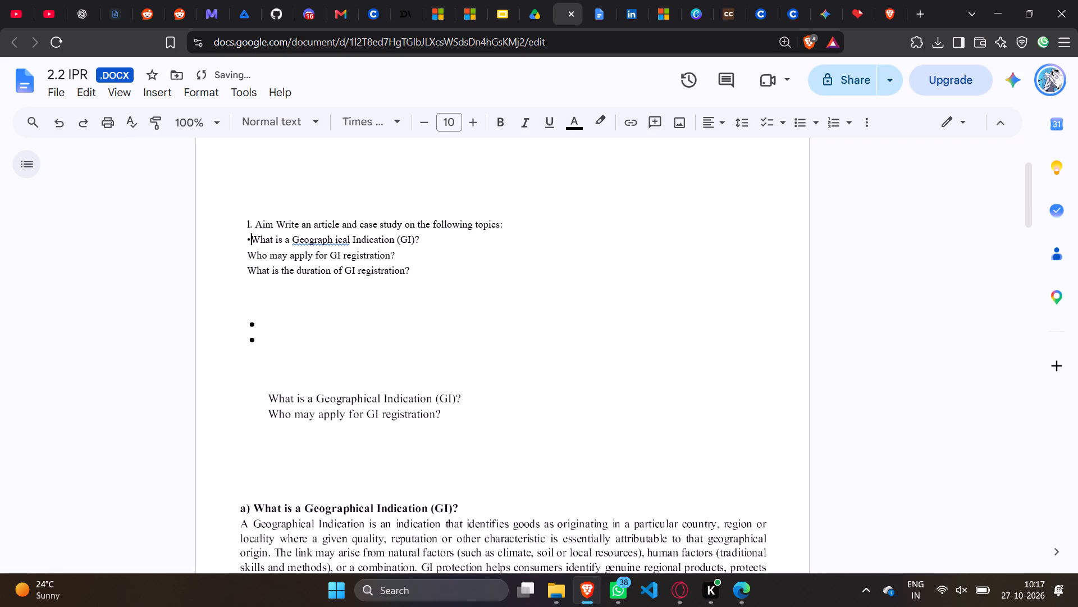
pyautogui.press('BackSpace')
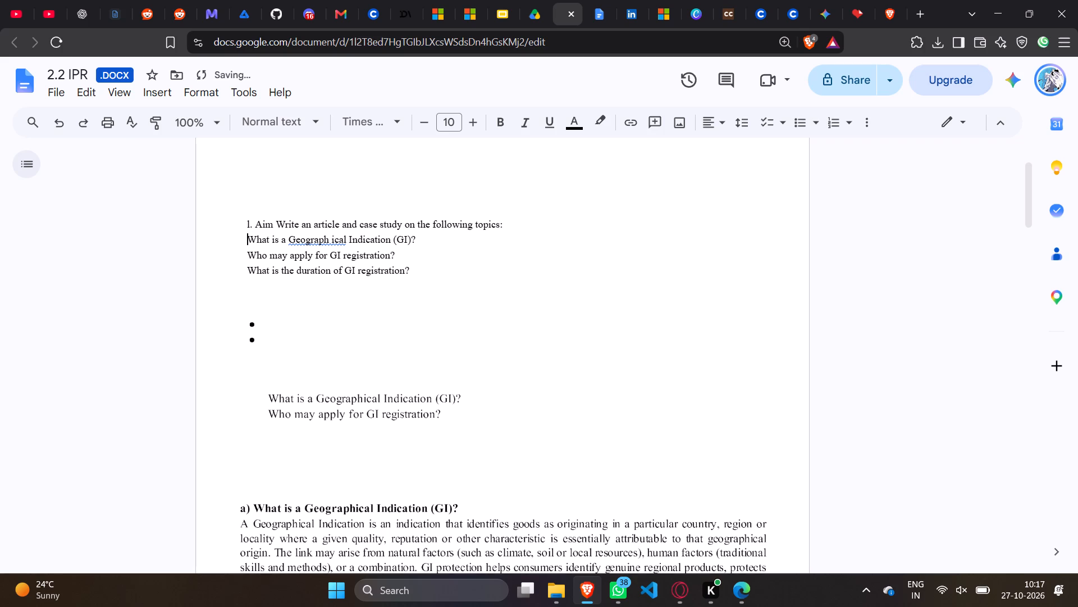
# Format the three Aim topic lines as a bulleted list, and remove the bullet from the empty line below them.
pyautogui.moveTo(243, 238); pyautogui.dragTo(399, 277)
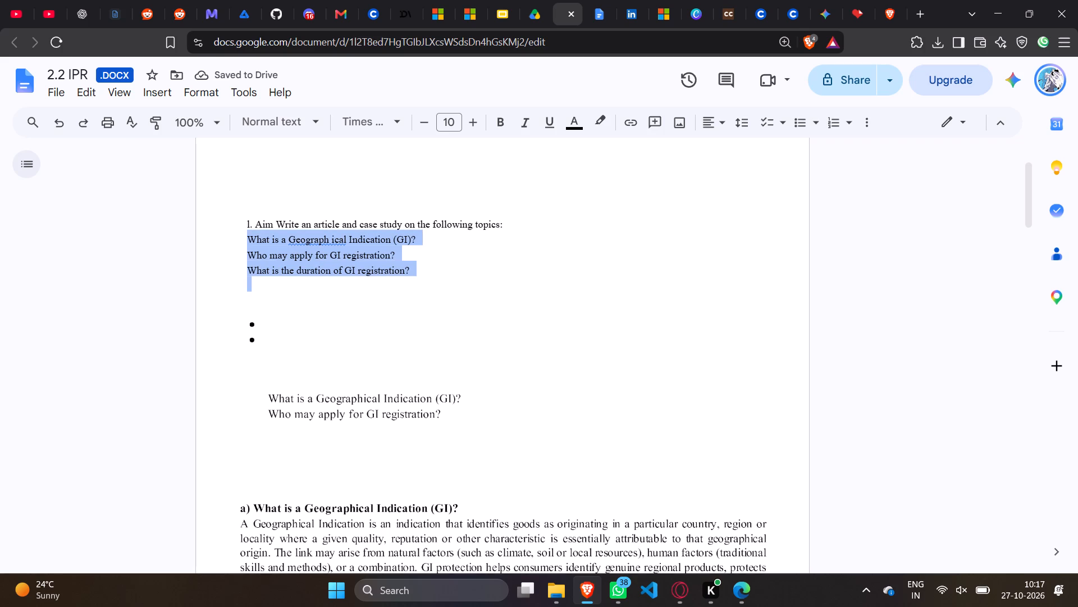
pyautogui.click(802, 130)
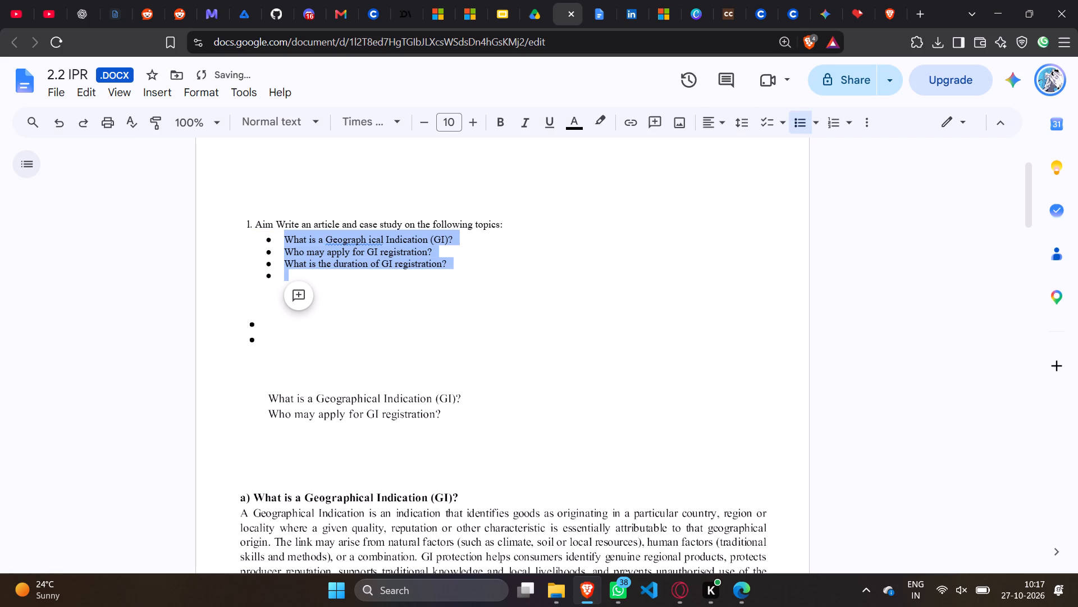
pyautogui.press('Down')
pyautogui.press('Right')
pyautogui.press('Up')
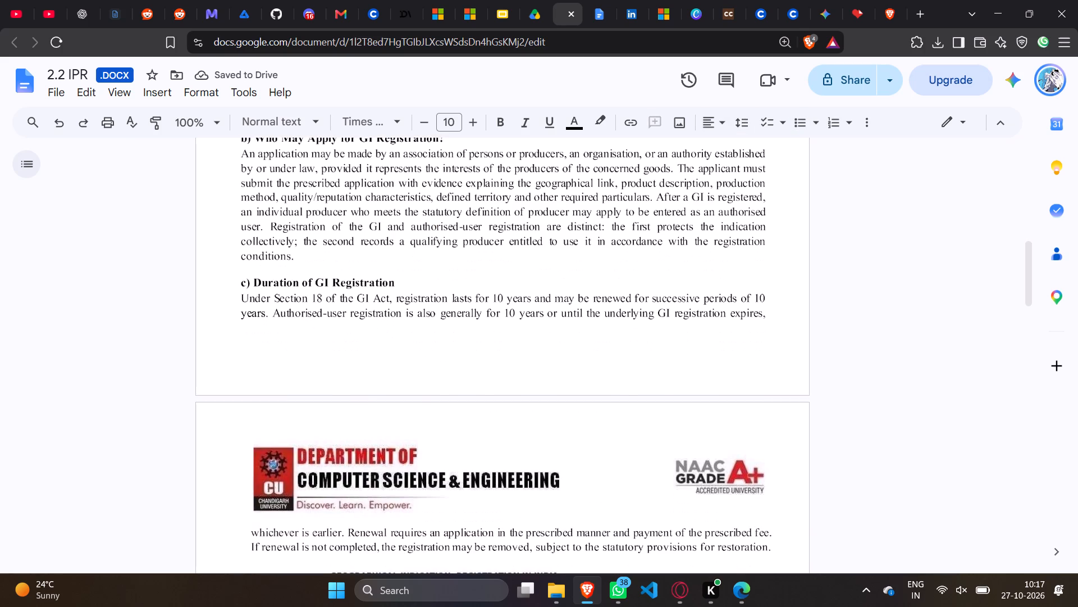
pyautogui.press('Up')
pyautogui.press('BackSpace')
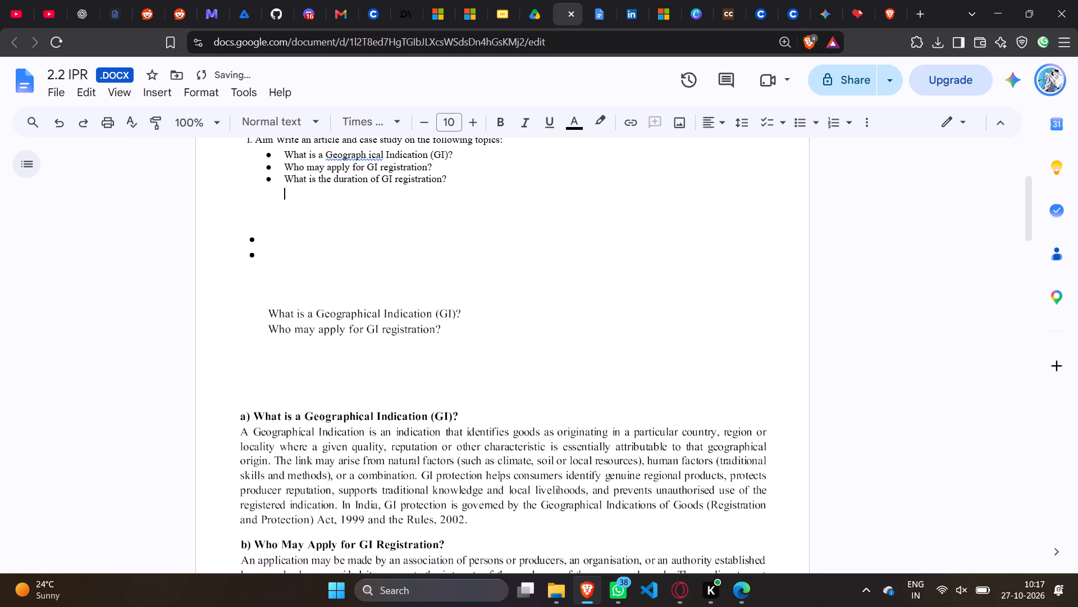
# Delete the leftover image of the first two GI topic lines above section a).
pyautogui.click(426, 329)
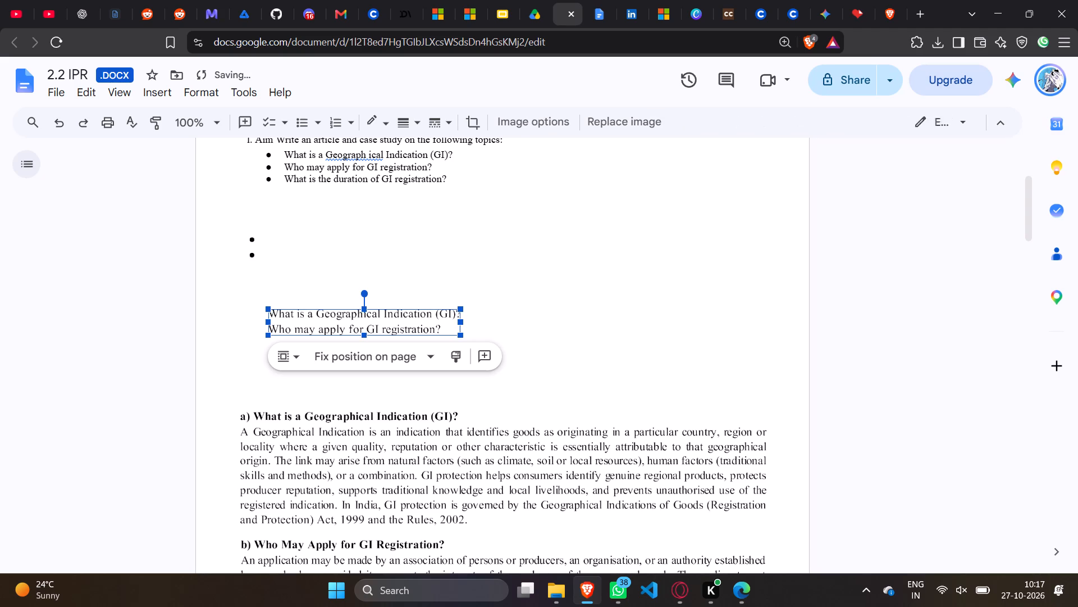
pyautogui.press('BackSpace')
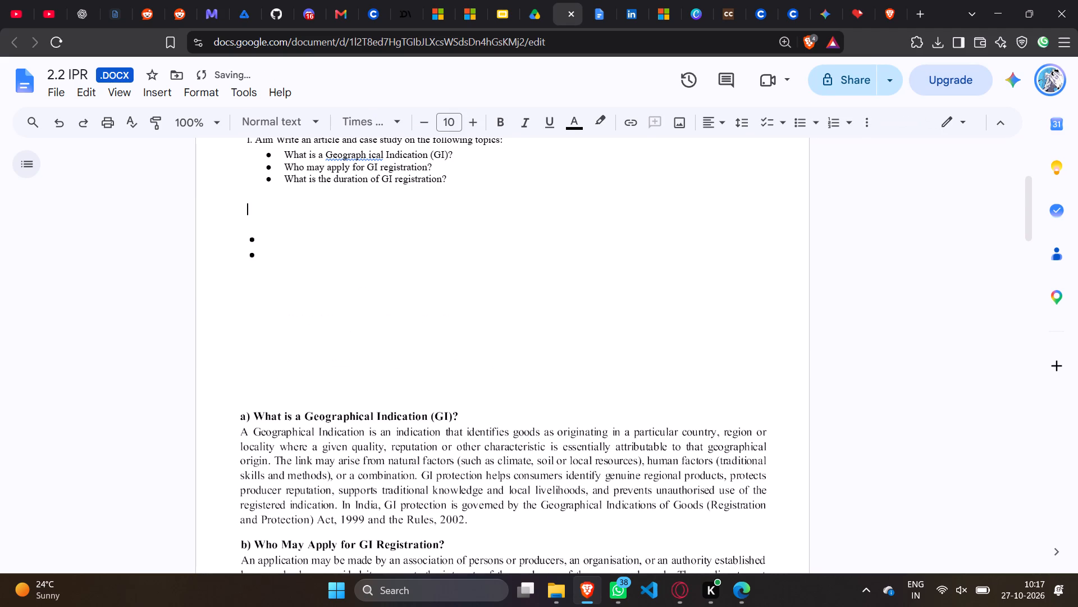
# Copy the "2. Description" heading and paragraph from the 2.2 IPR PDF into the empty line below the Aim topics in the Google Docs document.
pyautogui.click(260, 243)
pyautogui.click(257, 261)
pyautogui.click(256, 256)
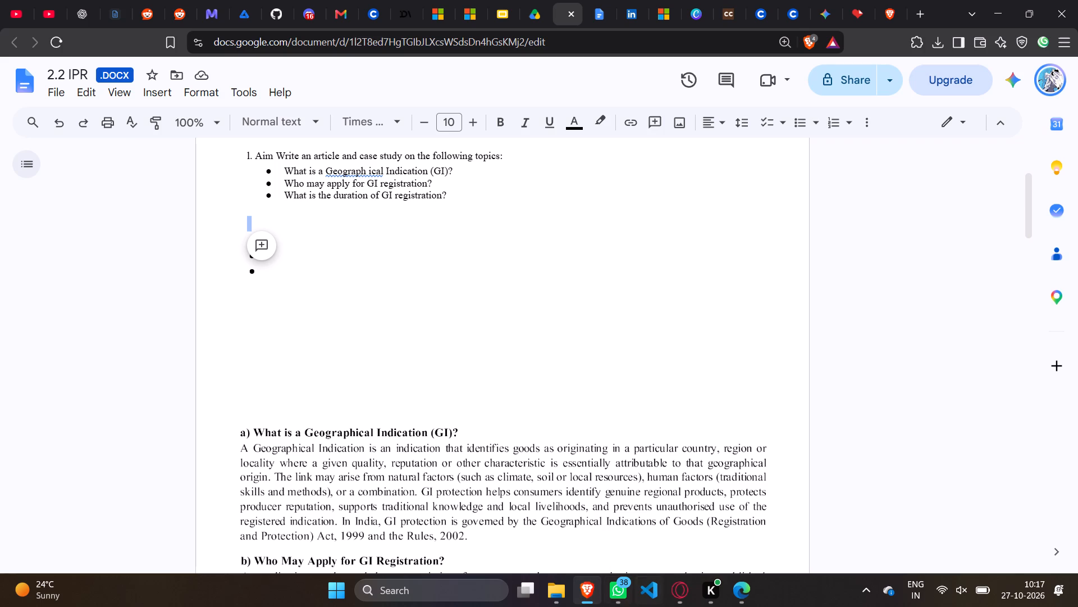
pyautogui.click(560, 602)
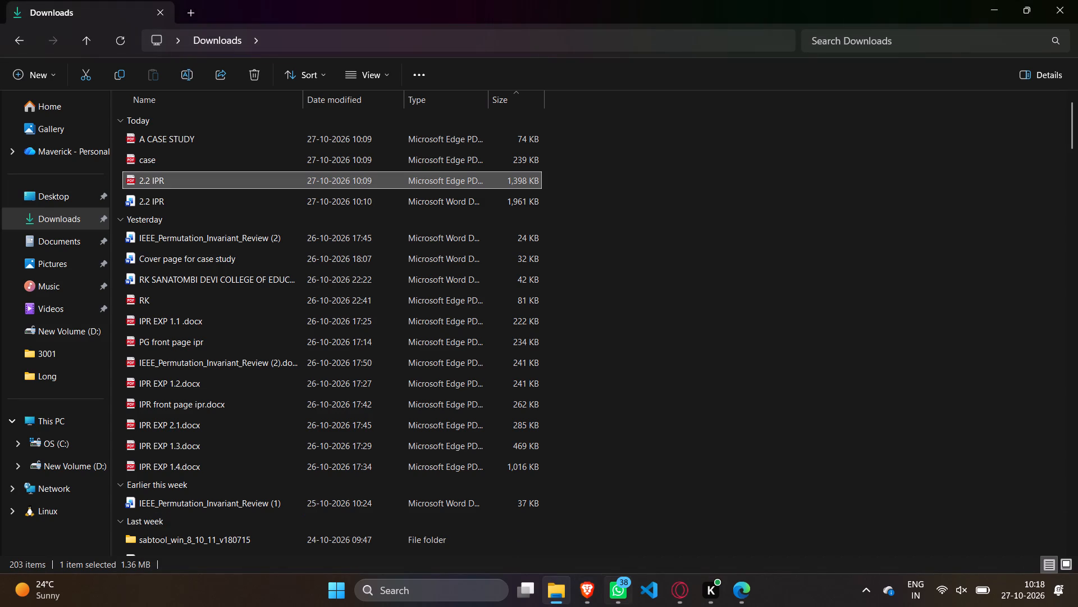
pyautogui.click(752, 600)
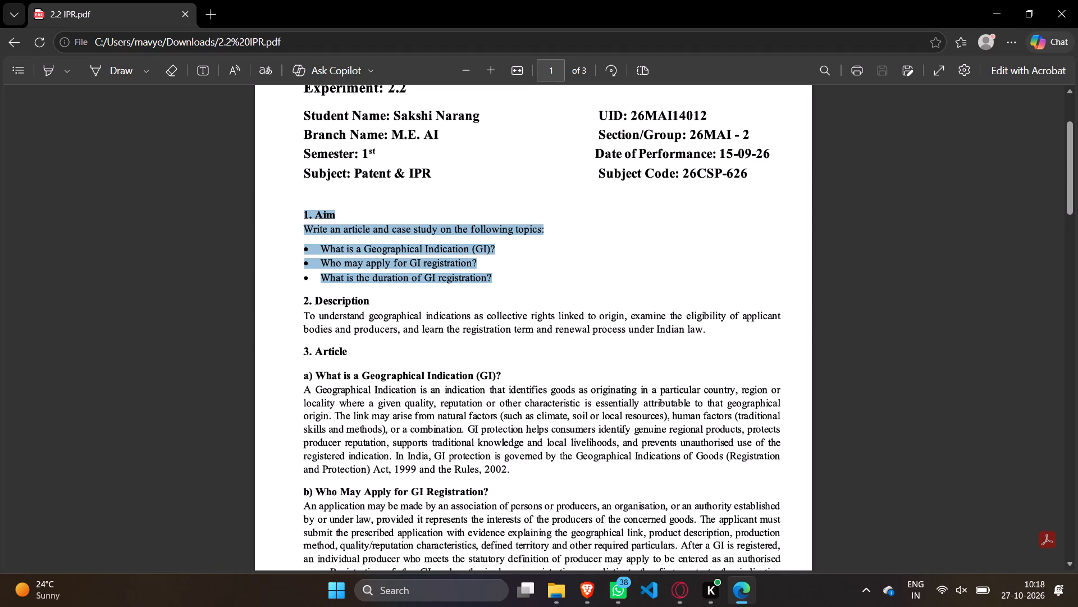
pyautogui.moveTo(716, 334); pyautogui.dragTo(401, 316)
pyautogui.click(299, 294)
pyautogui.moveTo(304, 300); pyautogui.dragTo(367, 320)
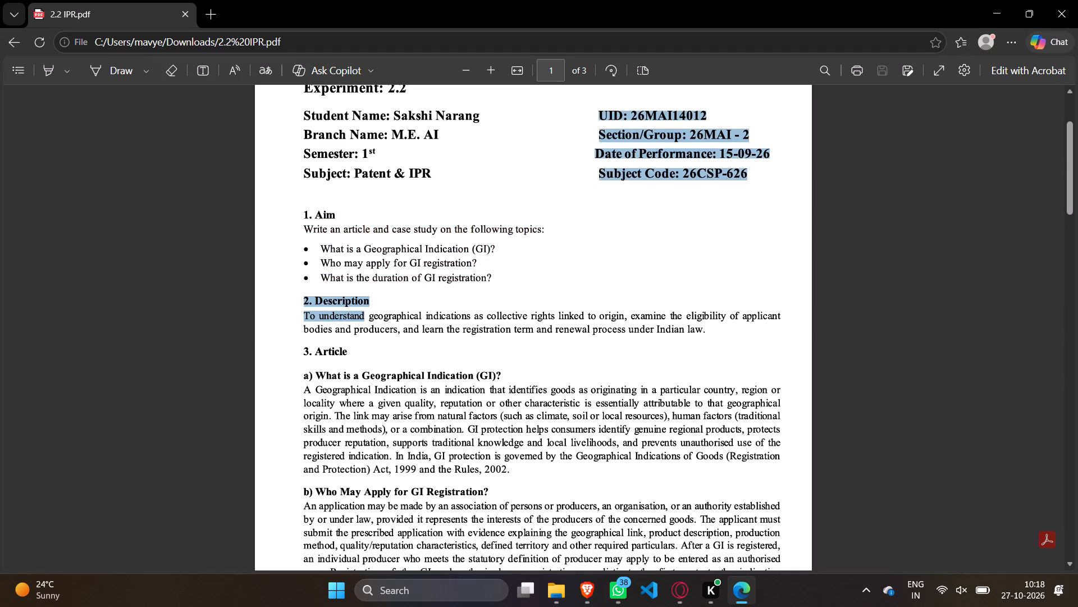
pyautogui.moveTo(367, 320); pyautogui.dragTo(405, 344)
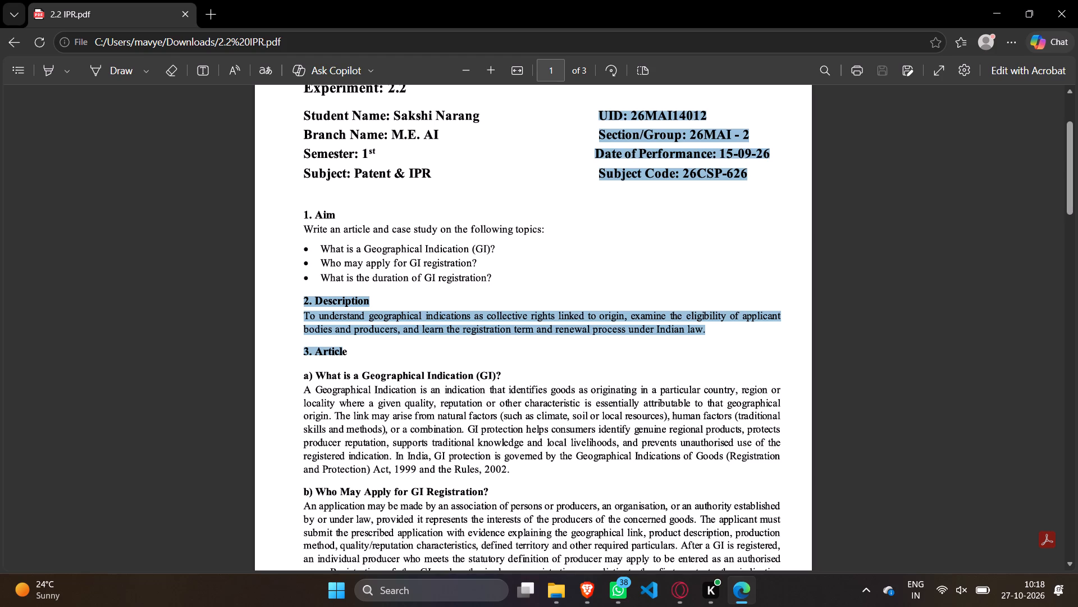
pyautogui.moveTo(405, 344); pyautogui.dragTo(446, 338)
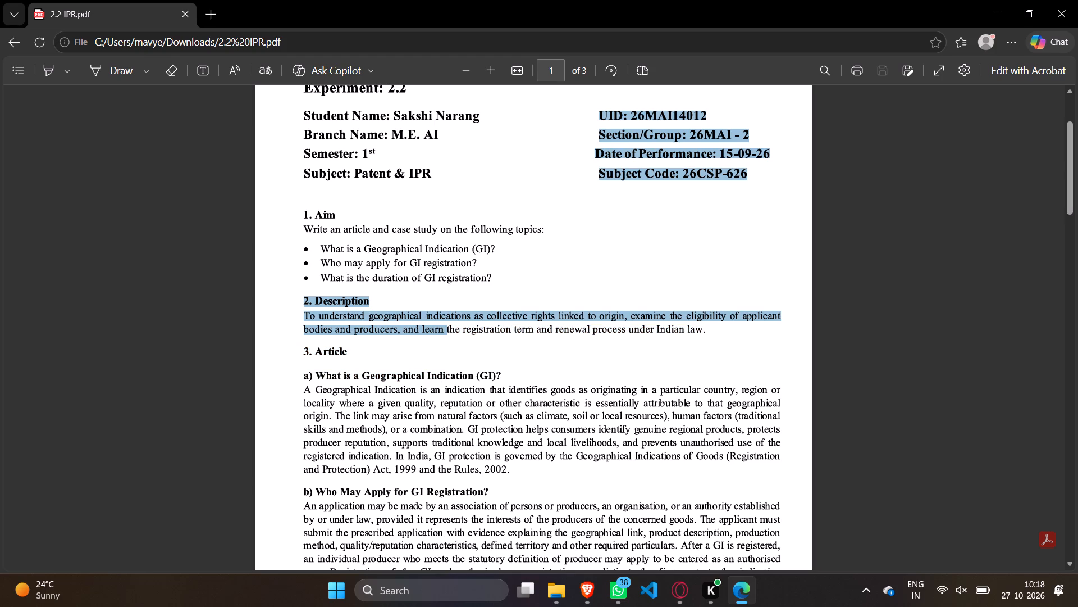
pyautogui.moveTo(446, 338); pyautogui.dragTo(711, 329)
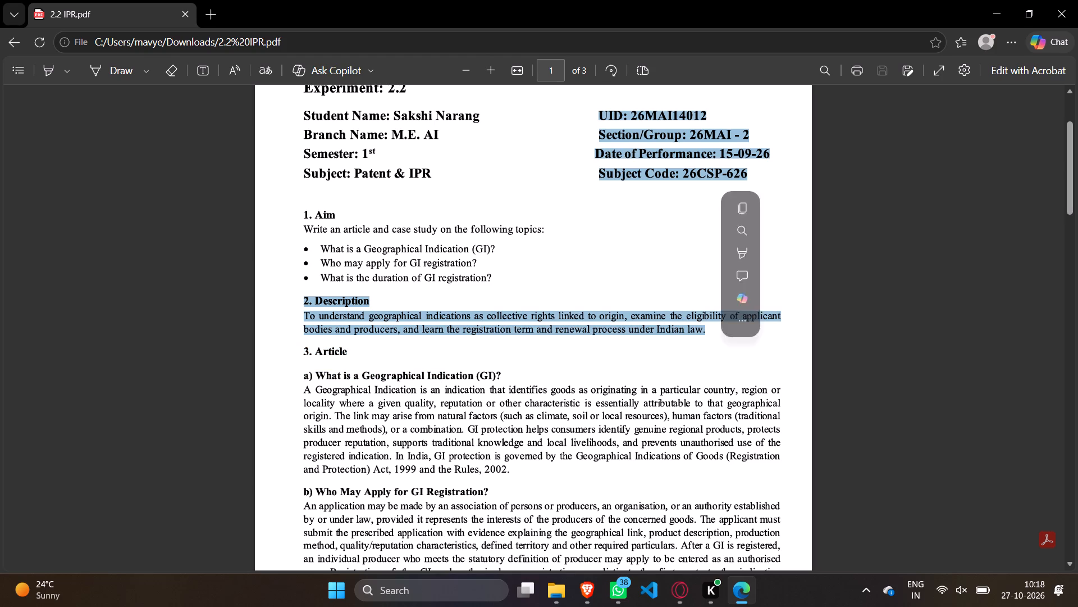
pyautogui.hotkey('ctrl', 'c')
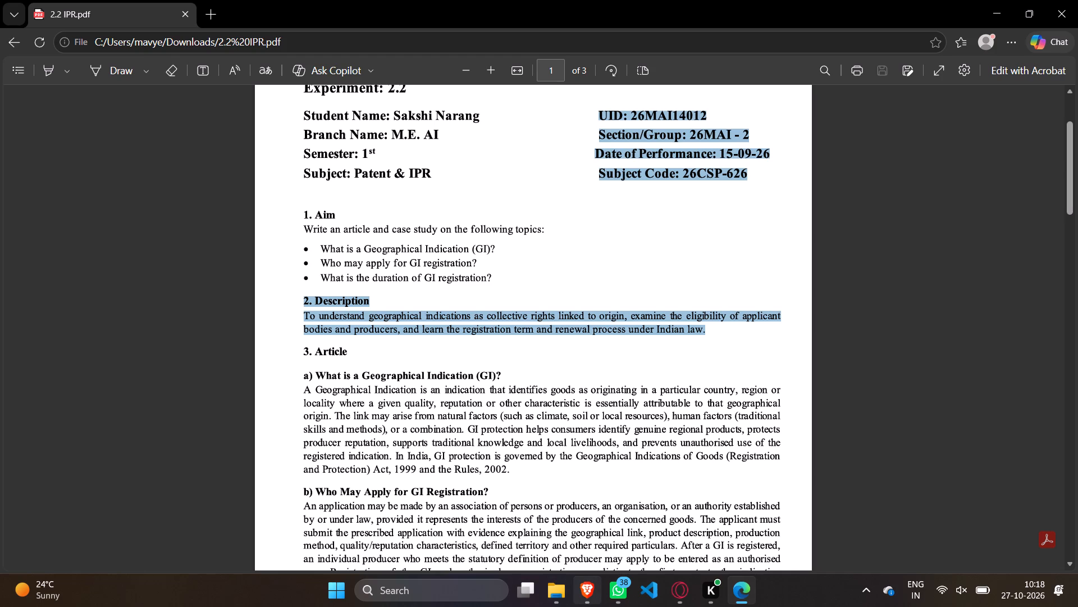
pyautogui.click(607, 530)
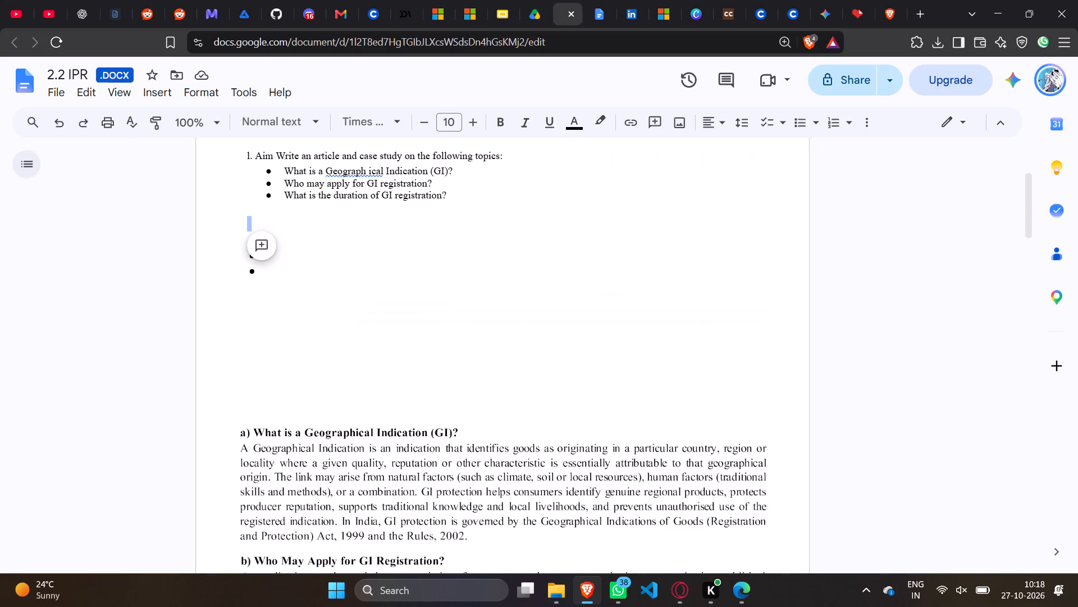
pyautogui.hotkey('ctrl', 'v')
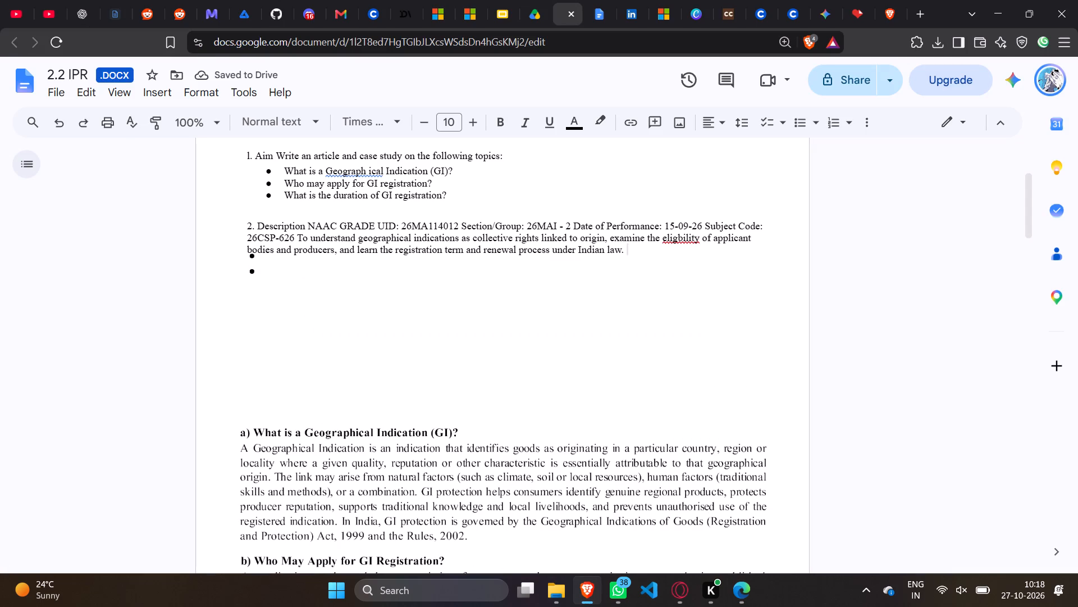
# Remove the stray NAAC grade and student header details from the pasted Description, and start its paragraph on a new line below the heading.
pyautogui.moveTo(310, 226); pyautogui.dragTo(492, 234)
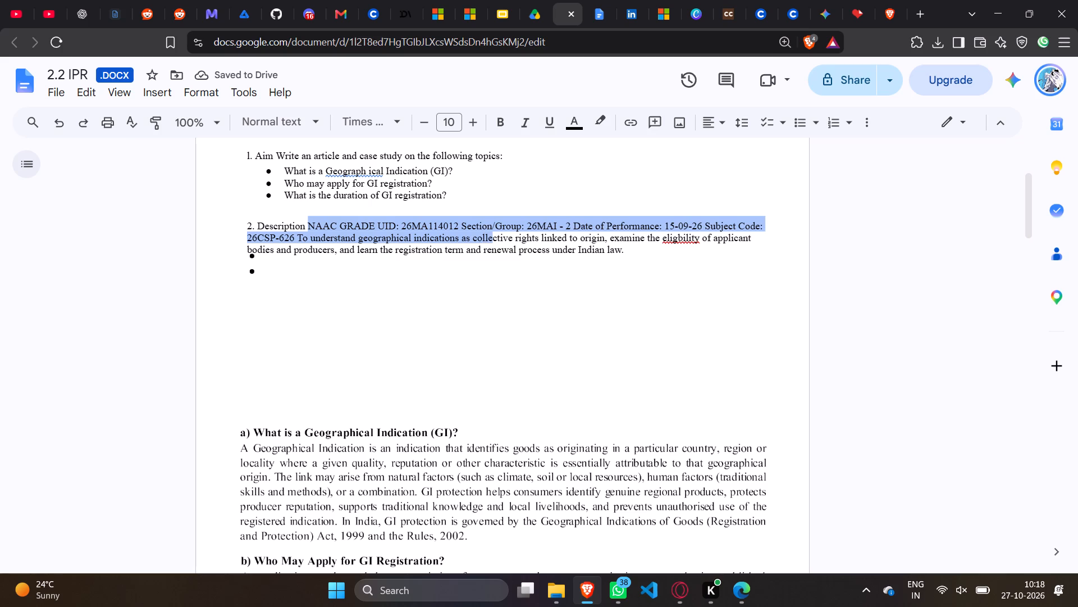
pyautogui.moveTo(492, 234); pyautogui.dragTo(681, 227)
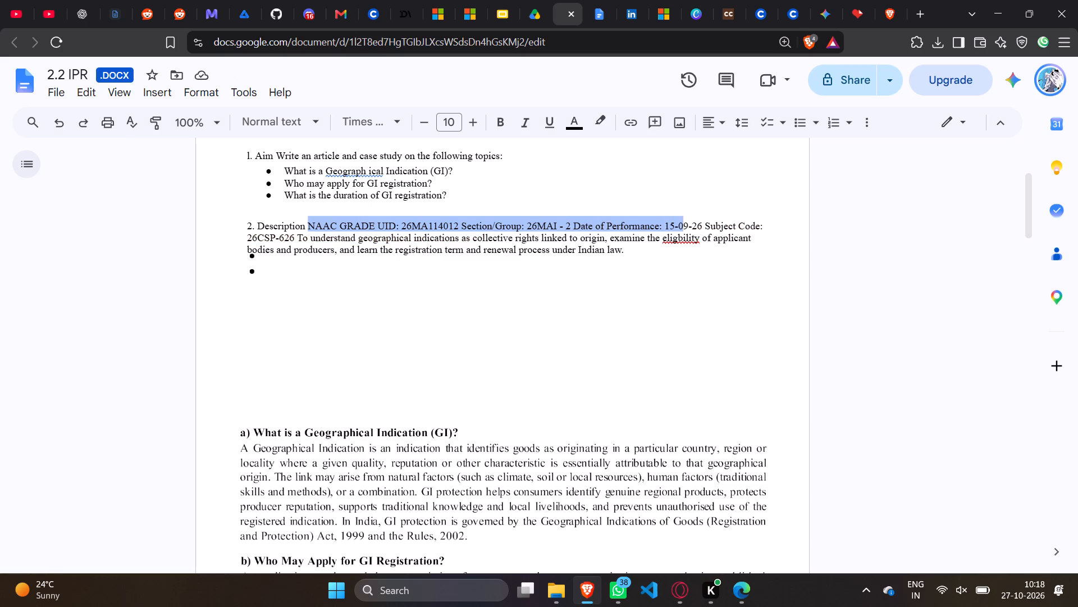
pyautogui.moveTo(681, 227); pyautogui.dragTo(475, 234)
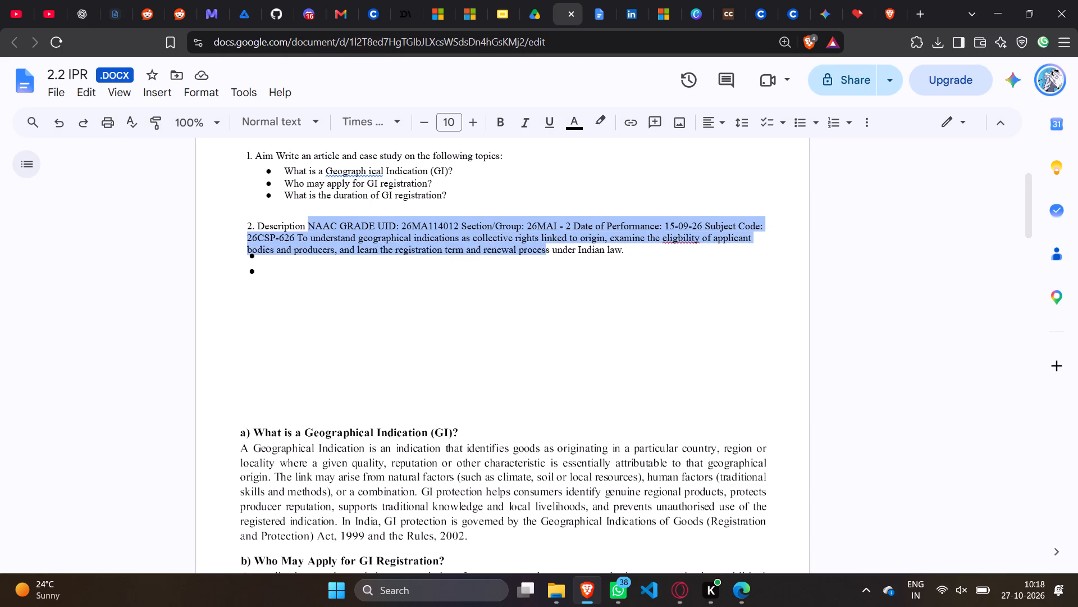
pyautogui.moveTo(475, 234); pyautogui.dragTo(293, 234)
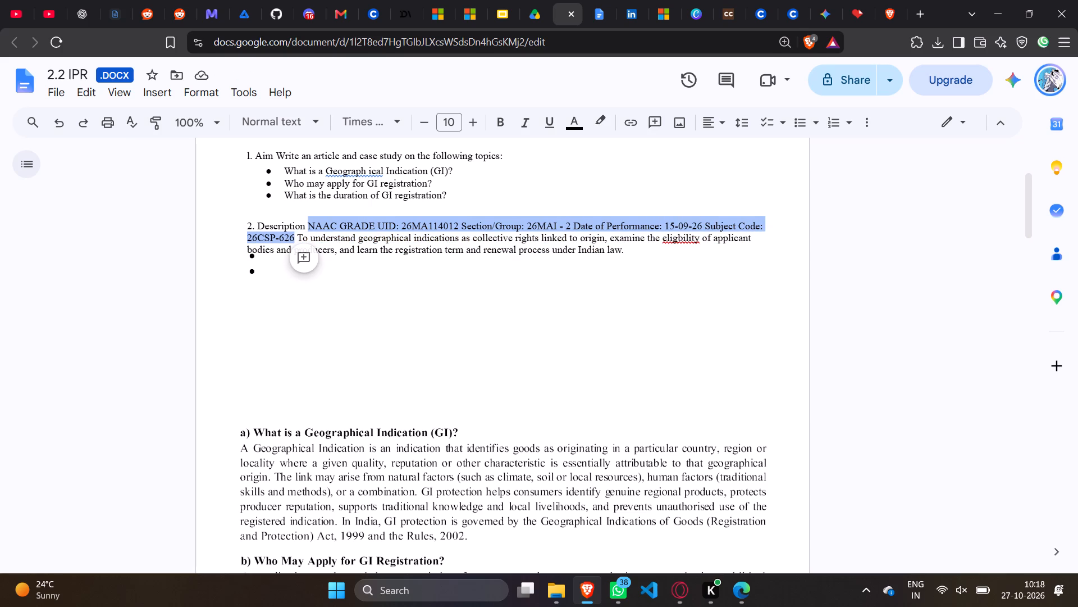
pyautogui.press('BackSpace')
pyautogui.press('Return')
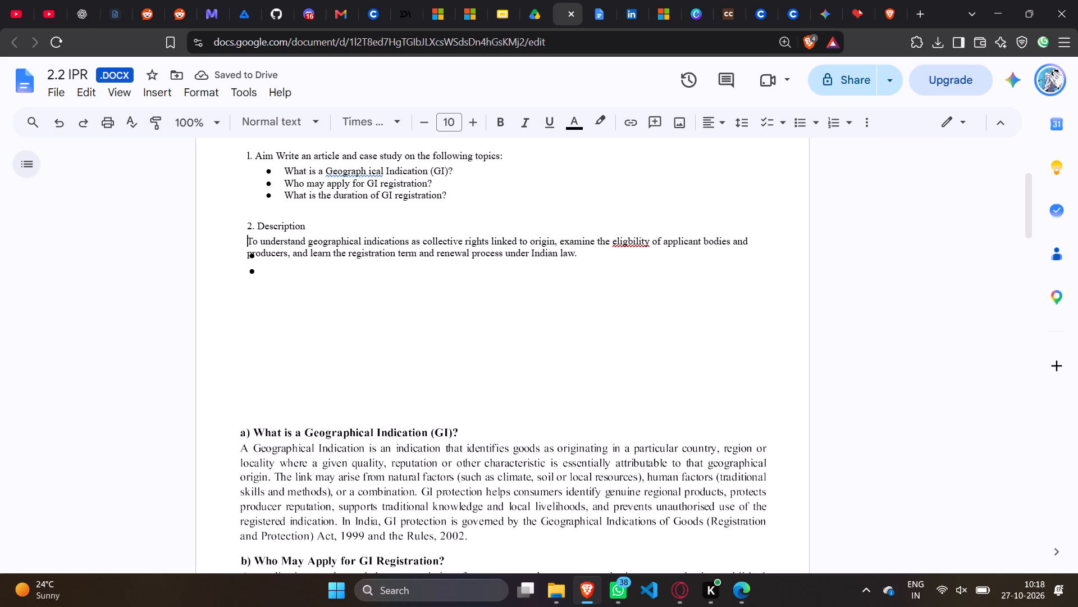
# Set the font size of the whole Aim and Description text to 11.
pyautogui.moveTo(596, 262); pyautogui.dragTo(309, 175)
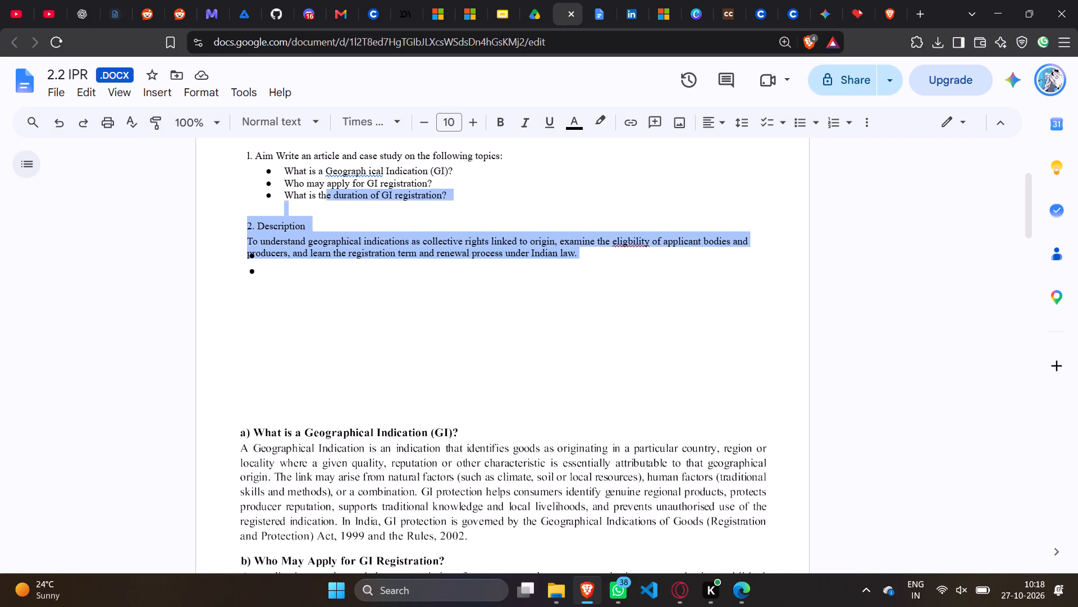
pyautogui.moveTo(309, 175); pyautogui.dragTo(240, 156)
pyautogui.scroll(1, 389, 266)
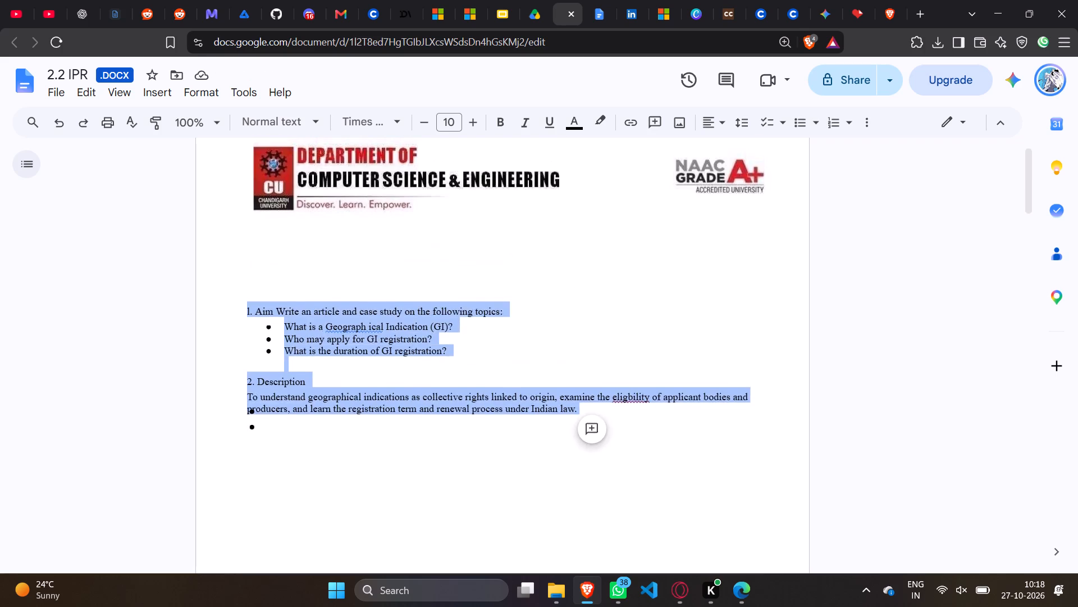
pyautogui.scroll(1, 389, 266)
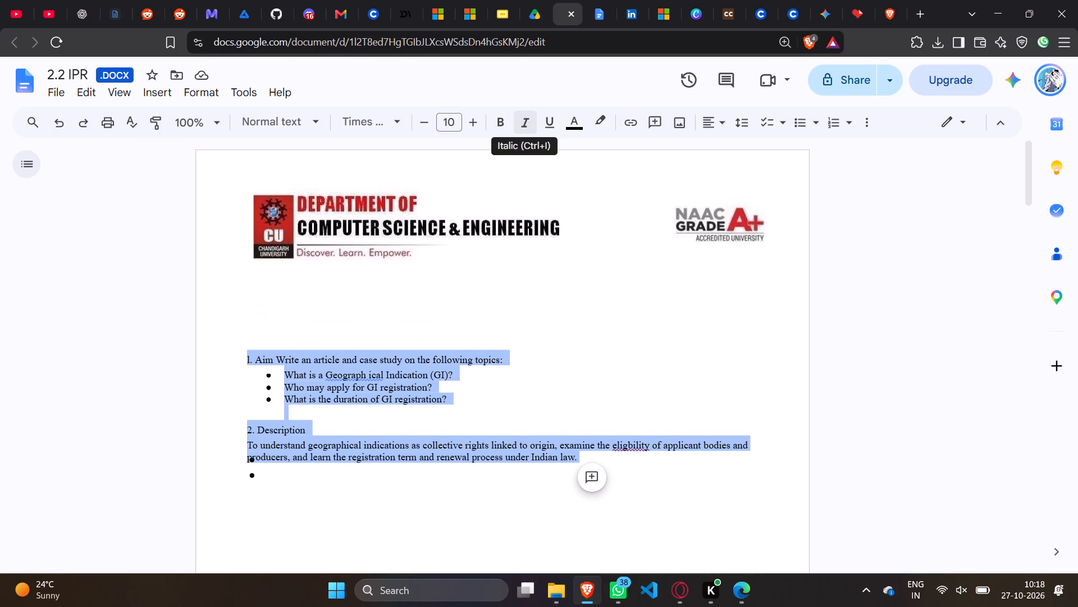
pyautogui.click(477, 128)
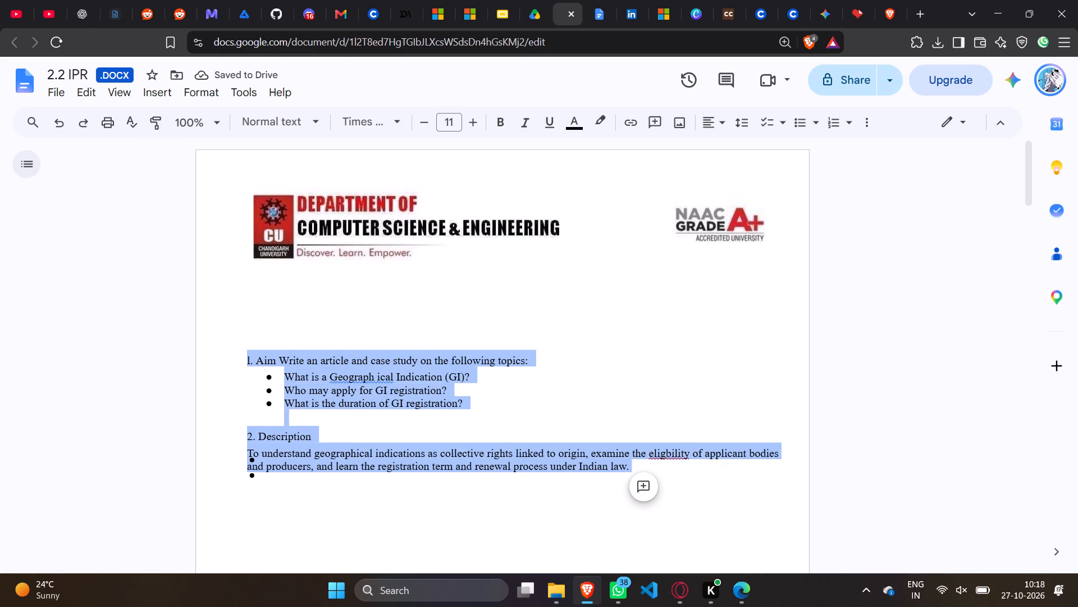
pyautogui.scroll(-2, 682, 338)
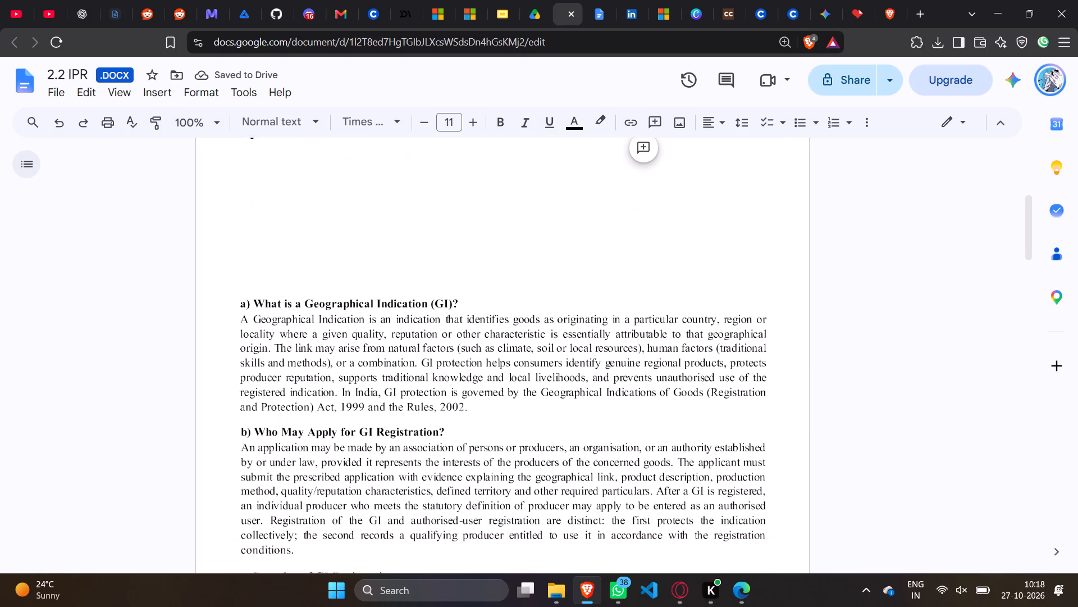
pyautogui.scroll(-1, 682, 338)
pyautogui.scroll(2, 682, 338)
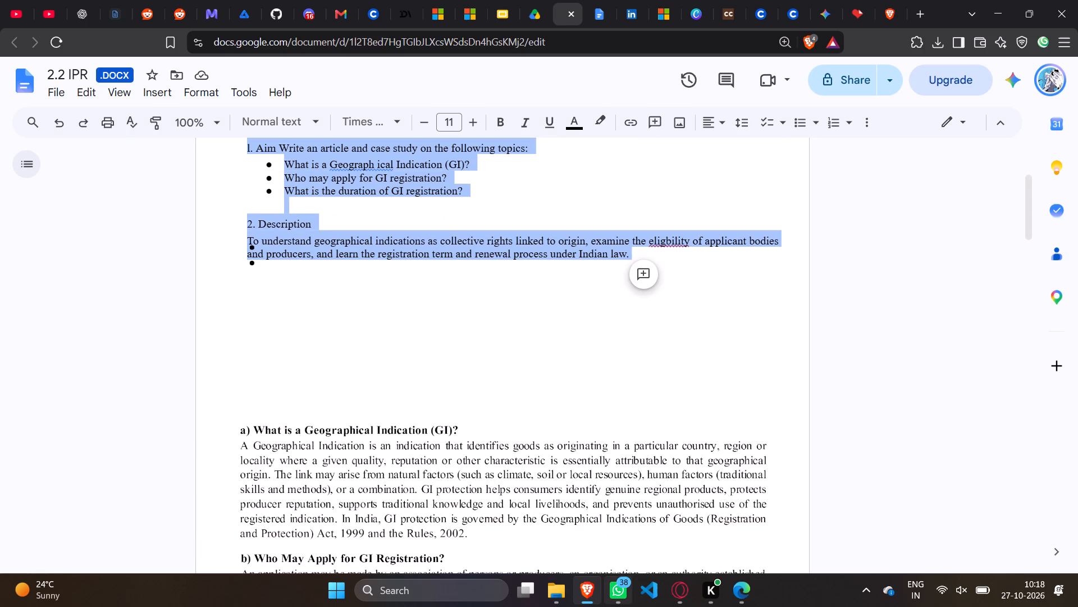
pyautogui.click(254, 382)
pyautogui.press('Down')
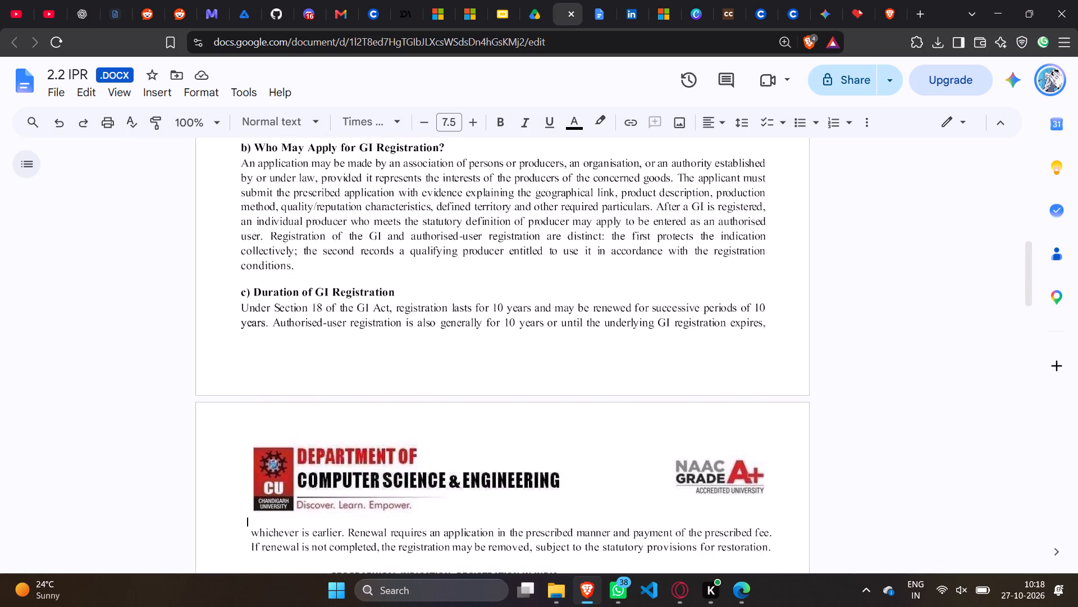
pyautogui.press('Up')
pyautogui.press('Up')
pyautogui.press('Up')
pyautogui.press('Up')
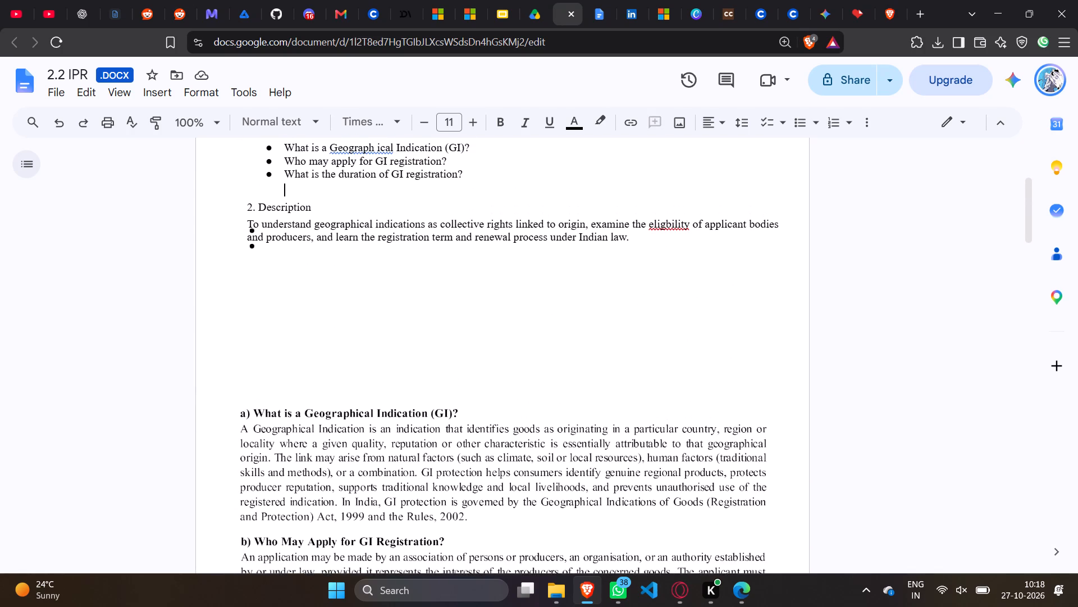
# Copy the experiment title and student details block from IPR EXP 2.1.docx into the empty line below the 2.2 IPR document's header logos.
pyautogui.click(586, 21)
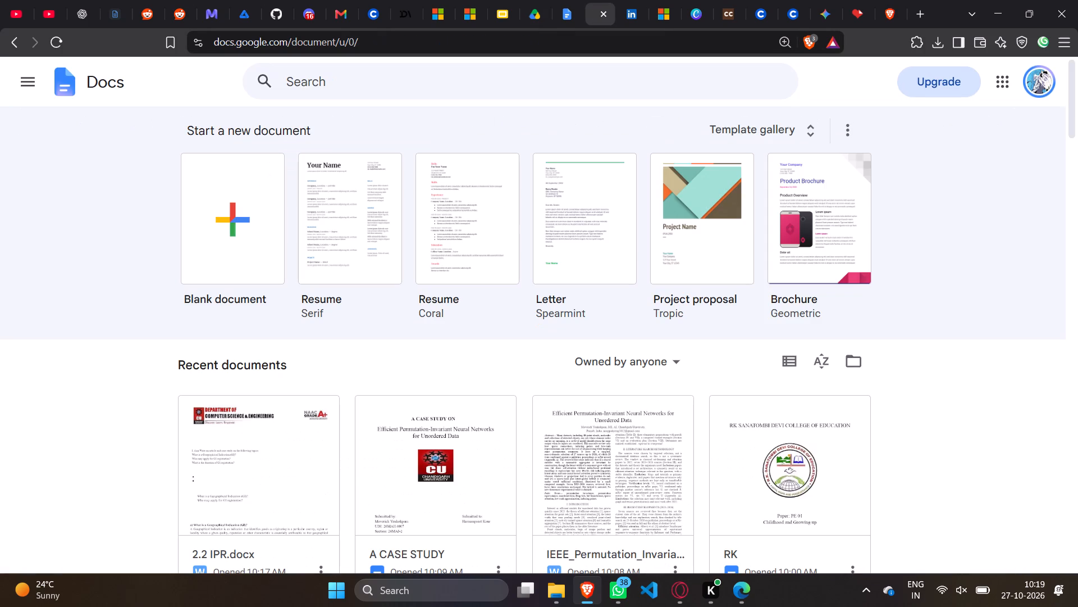
pyautogui.scroll(-3, 460, 499)
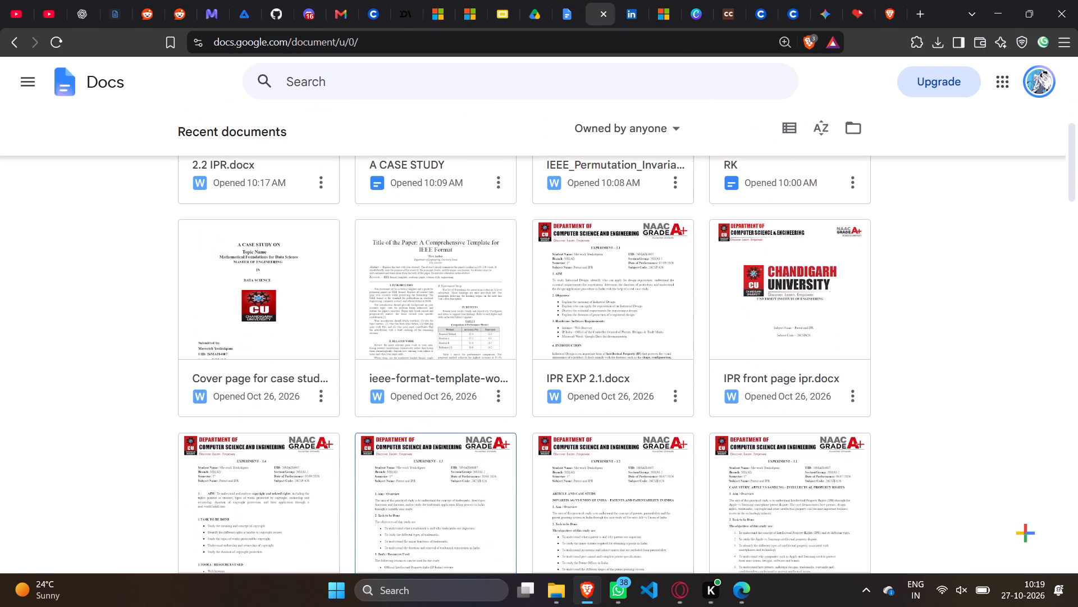
pyautogui.scroll(-1, 460, 499)
pyautogui.click(645, 287)
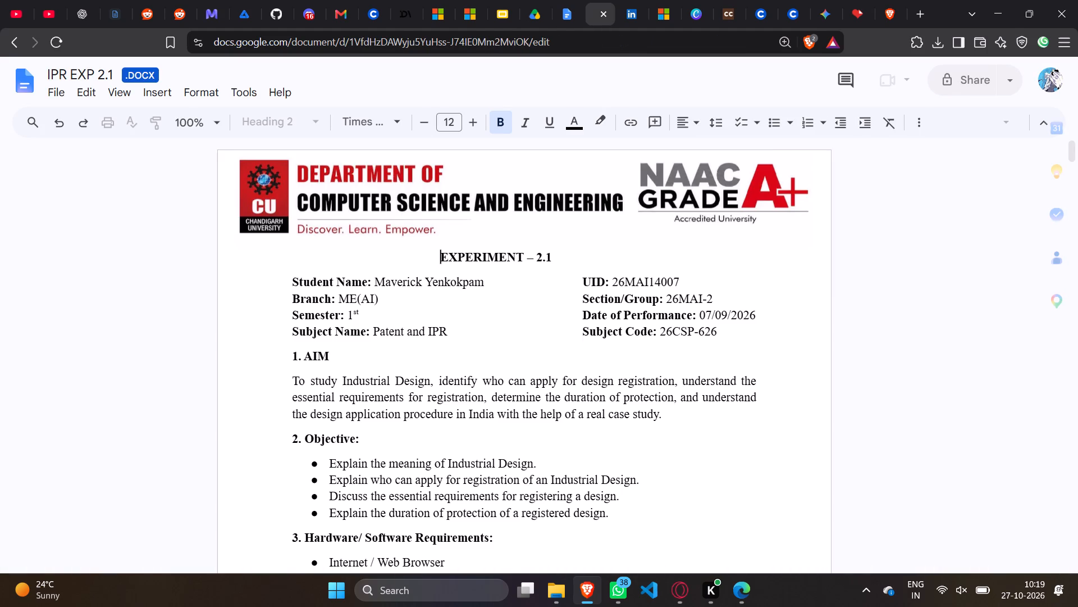
pyautogui.moveTo(413, 256); pyautogui.dragTo(718, 334)
pyautogui.hotkey('ctrl', 'c')
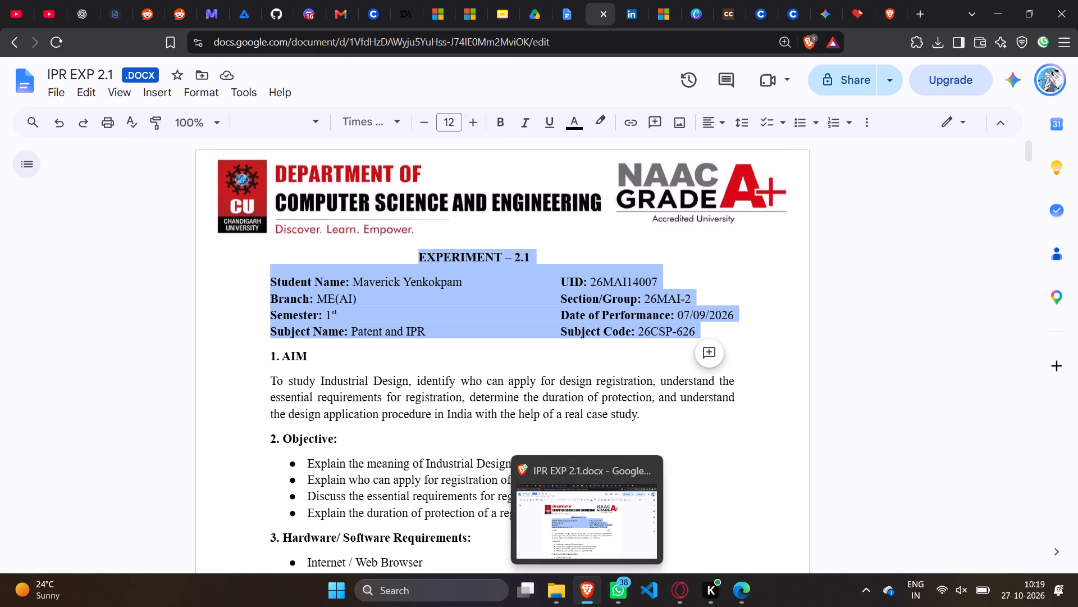
pyautogui.click(564, 20)
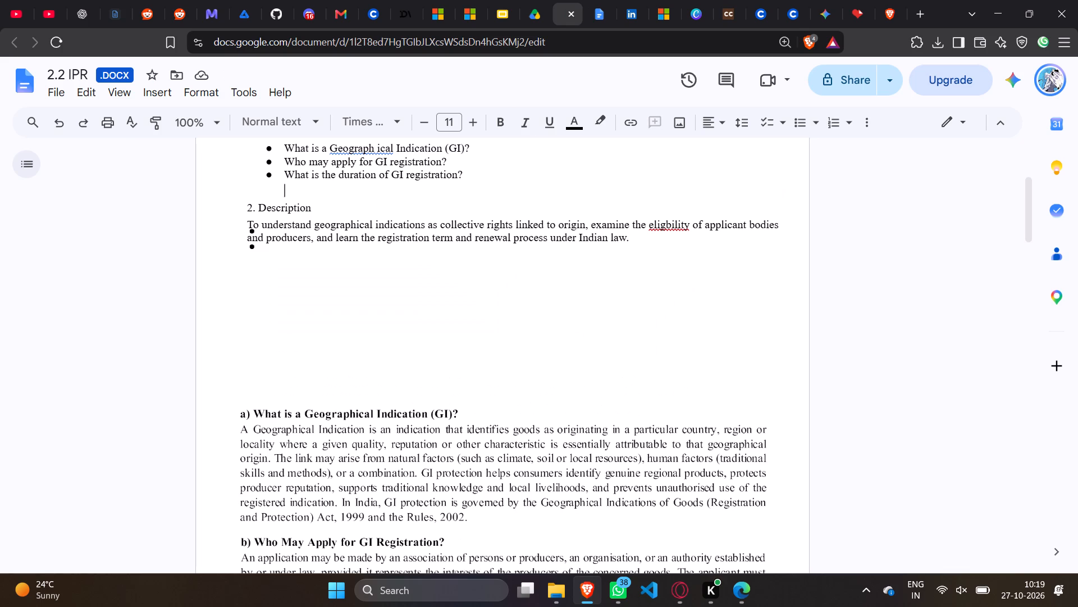
pyautogui.scroll(5, 384, 274)
pyautogui.click(257, 279)
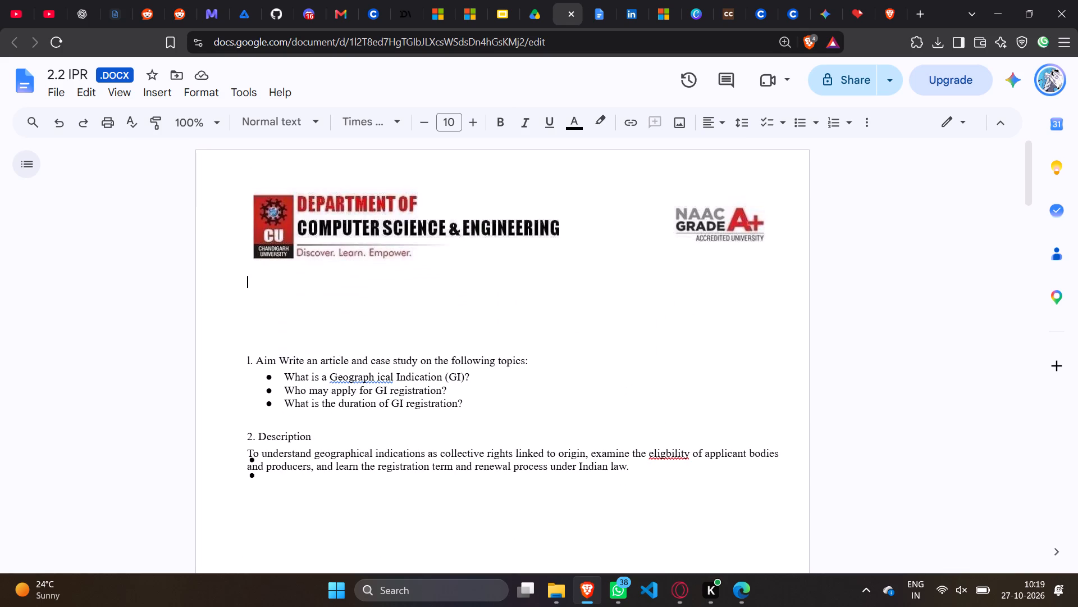
pyautogui.hotkey('ctrl', 'v')
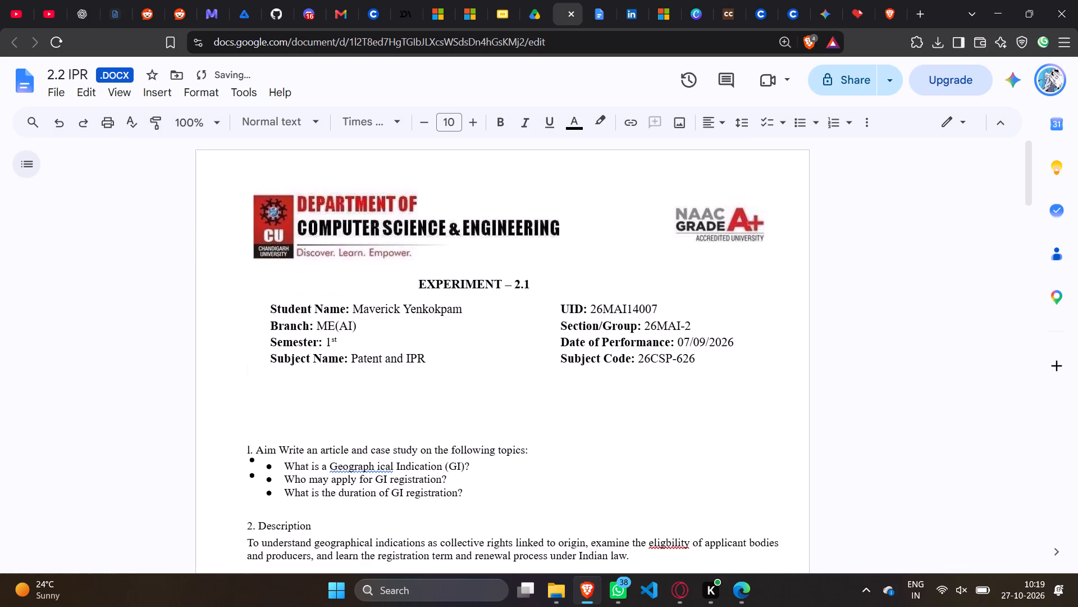
# Change the experiment number in the pasted title to 2.2.
pyautogui.click(535, 286)
pyautogui.press('BackSpace')
pyautogui.press('2')
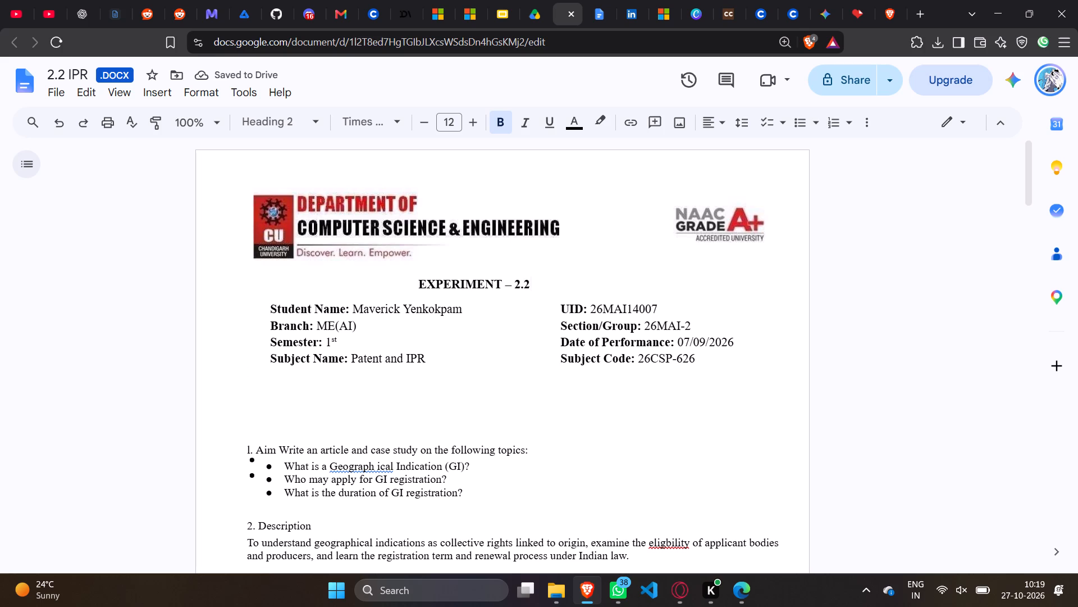
# Change the day in the Date of Performance to 15, making the date 15/09/2026.
pyautogui.click(688, 342)
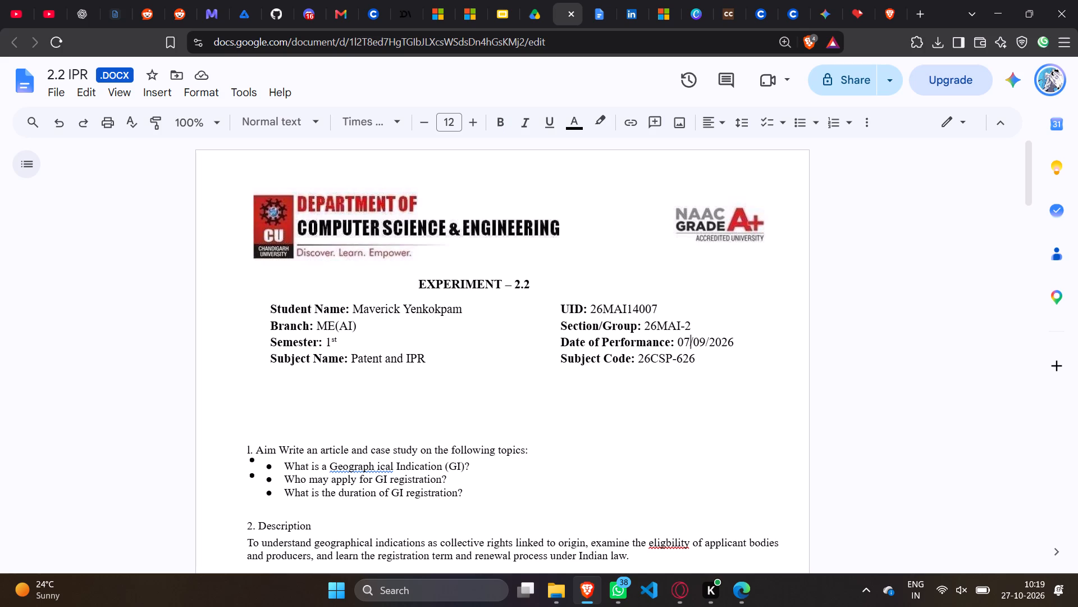
pyautogui.press('BackSpace')
pyautogui.press('BackSpace')
pyautogui.write('15')
# Move the section a) What is a Geographical Indication image up, leaving room for one heading line below the Description paragraph.
pyautogui.scroll(-5, 314, 431)
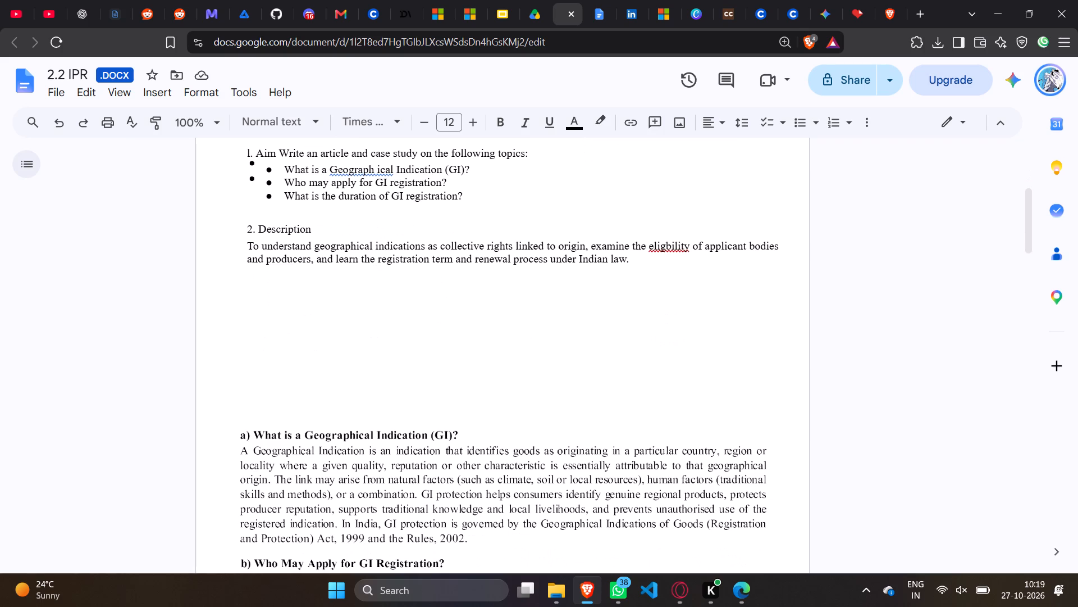
pyautogui.click(327, 476)
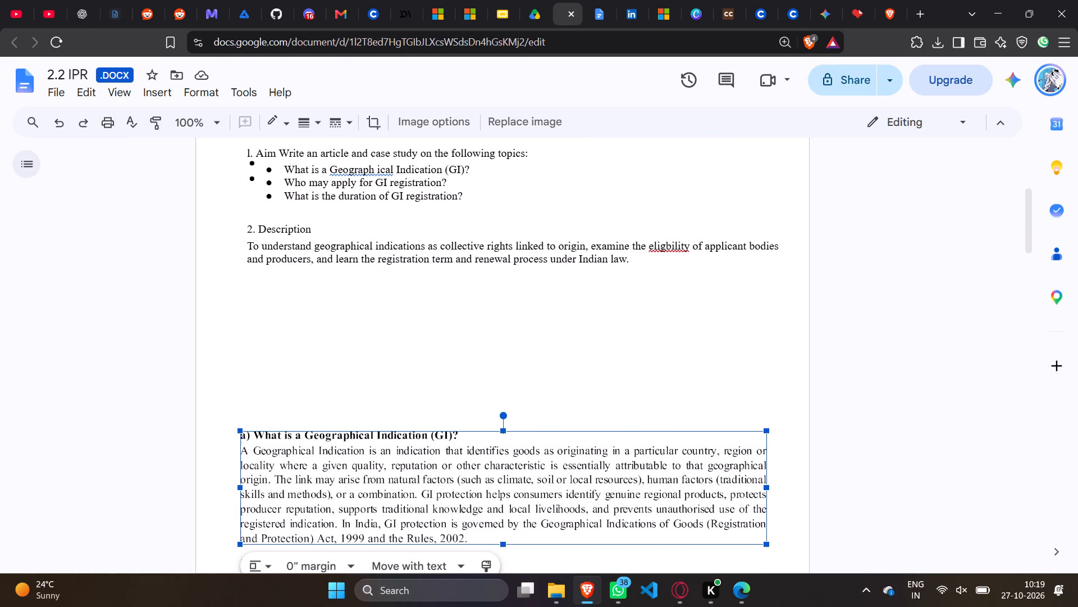
pyautogui.press('Up')
pyautogui.press('Up')
pyautogui.press('Up')
pyautogui.press('Up')
pyautogui.press('Up')
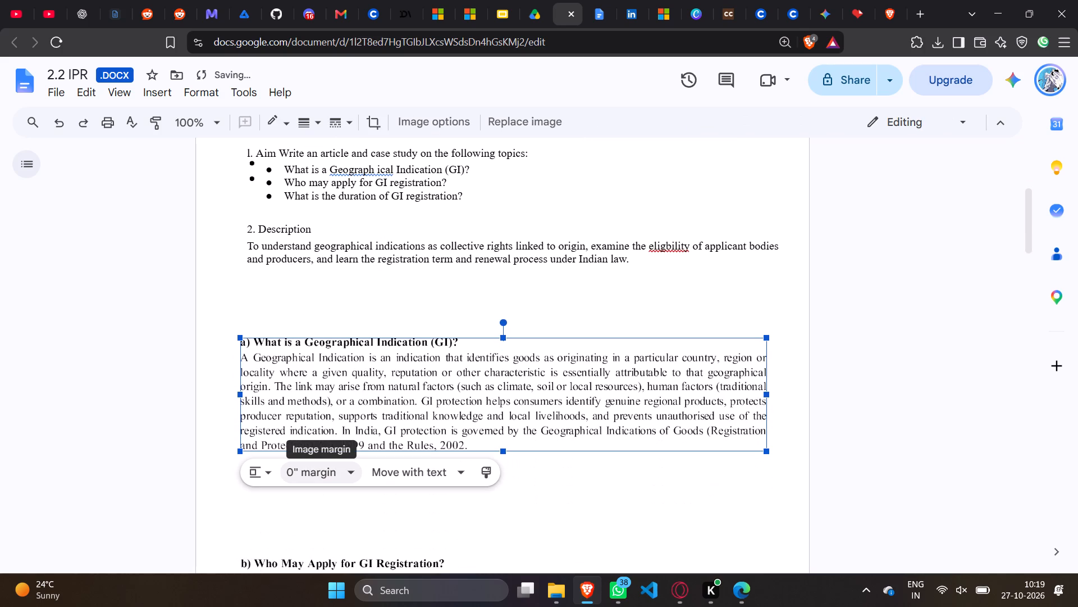
pyautogui.press('Down')
pyautogui.press('Down')
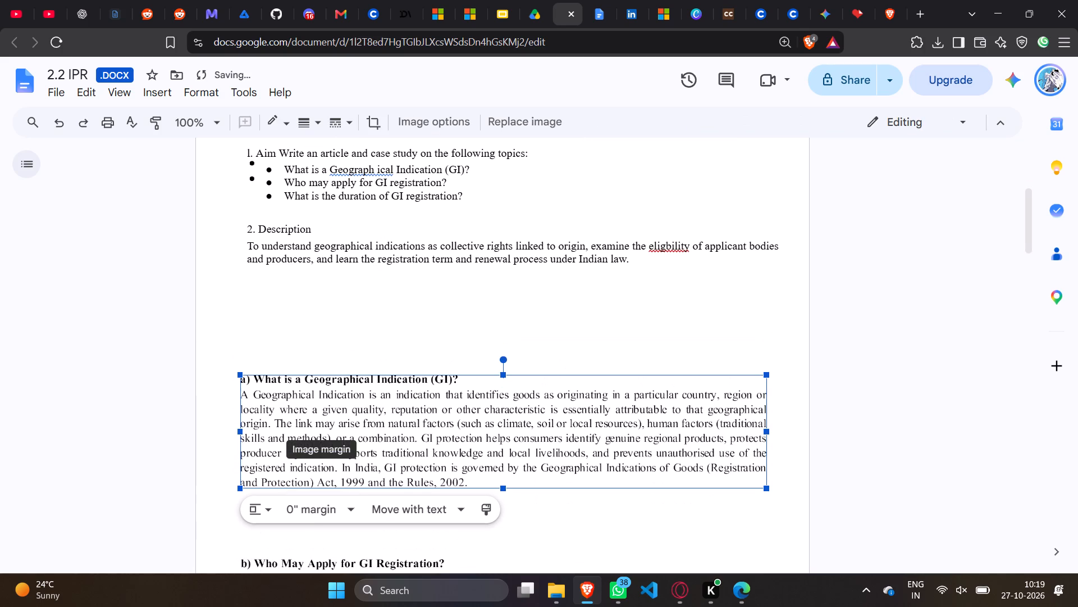
pyautogui.press('Up')
pyautogui.press('Up')
pyautogui.press('Up')
pyautogui.press('Up')
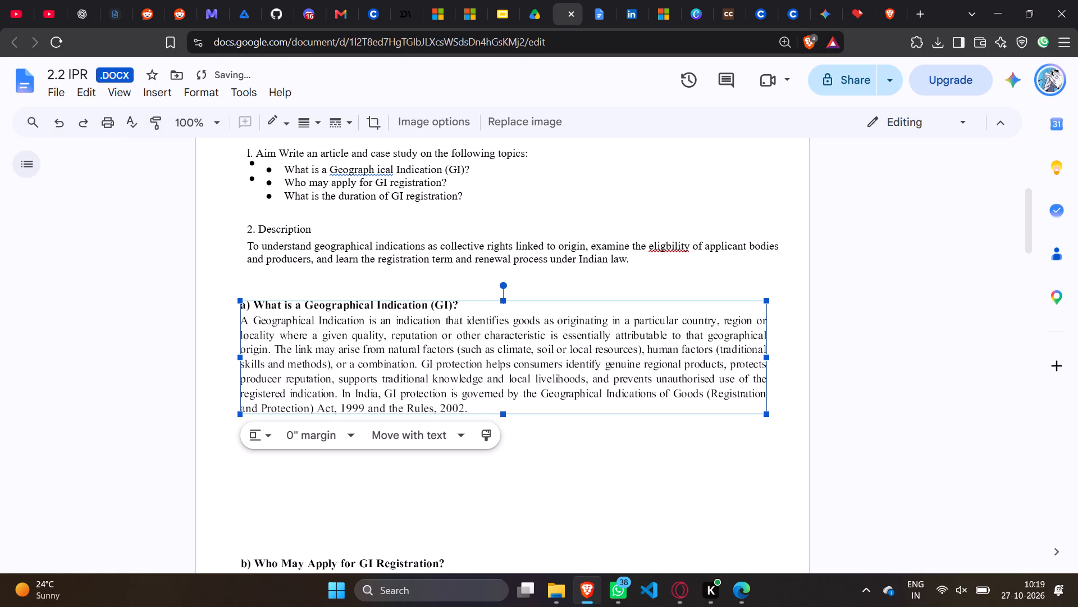
pyautogui.press('Down')
# Move the section b) Who May Apply for GI Registration block up to sit just below section a).
pyautogui.scroll(-2, 327, 475)
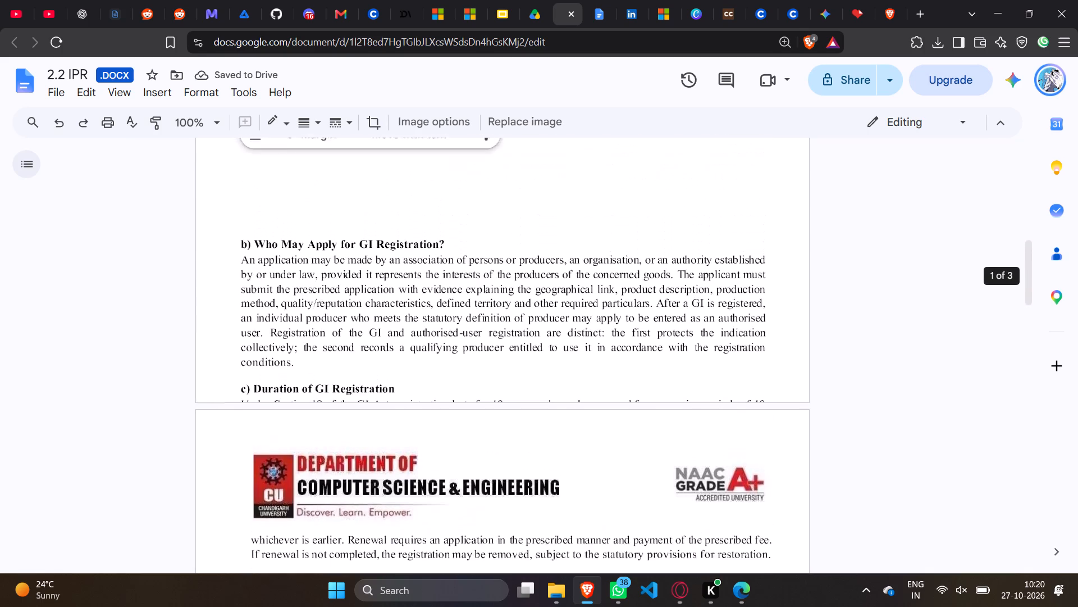
pyautogui.scroll(-1, 404, 451)
pyautogui.click(404, 451)
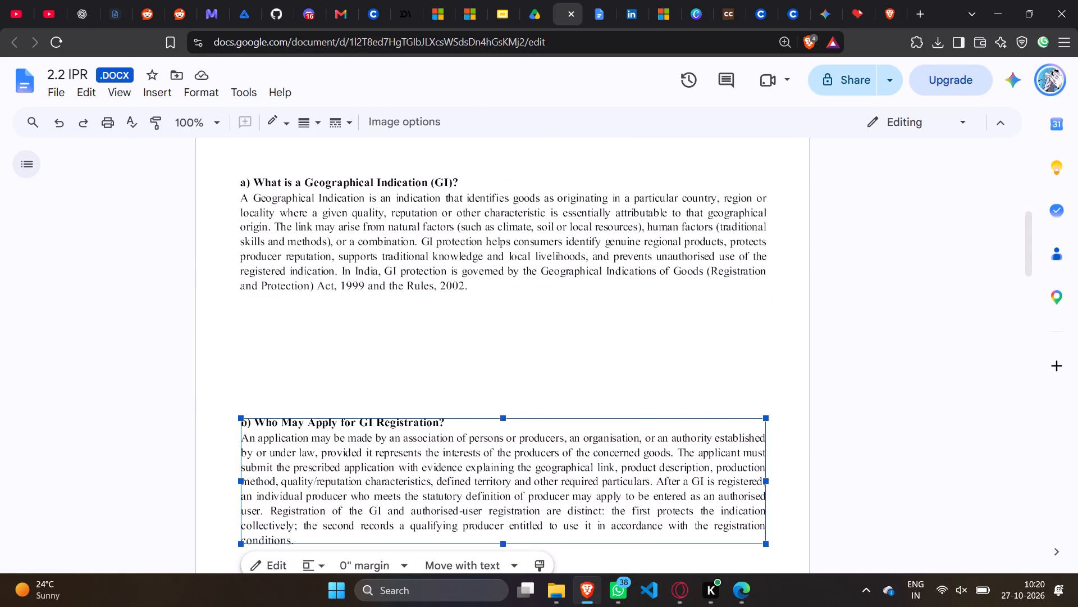
pyautogui.press('Up')
pyautogui.press('Up')
pyautogui.press('Up')
pyautogui.press('Up')
pyautogui.press('Up')
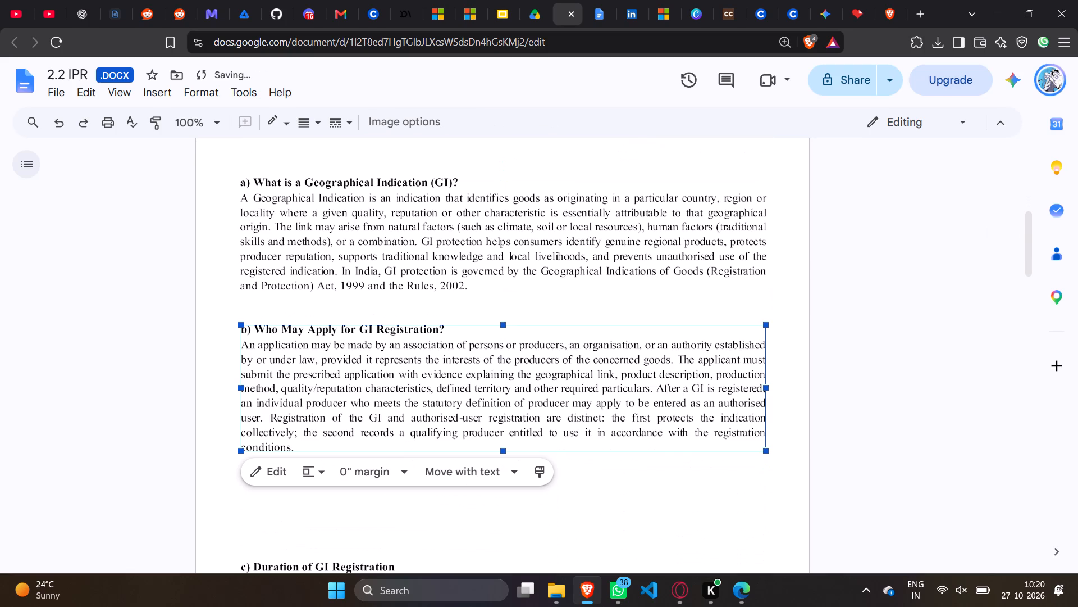
pyautogui.press('Up')
# Move the section c) Duration of GI Registration block up to close the gap below section b).
pyautogui.scroll(-2, 404, 451)
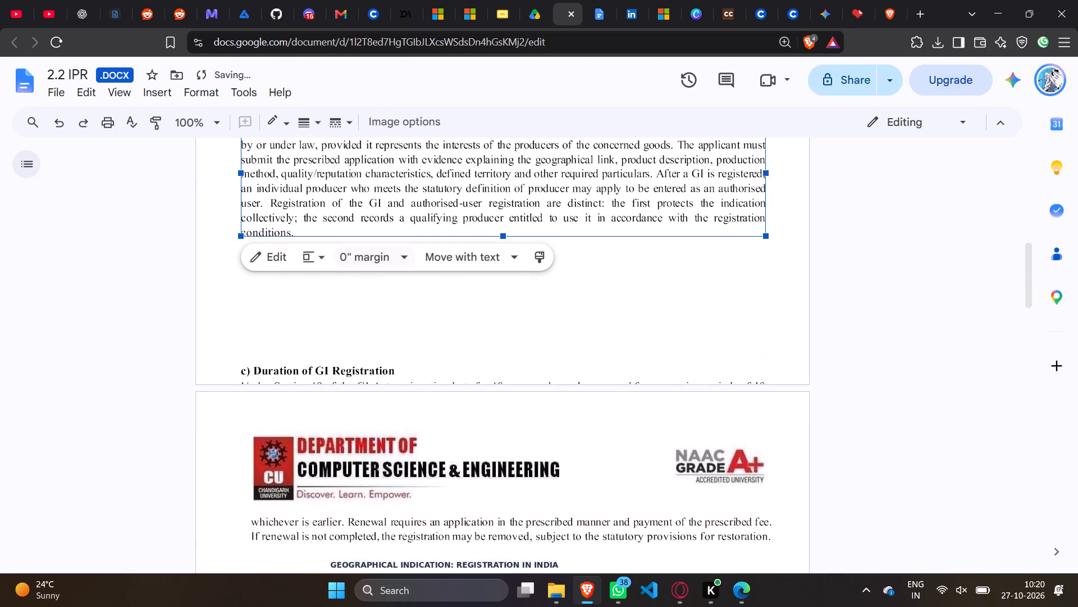
pyautogui.click(330, 372)
pyautogui.press('Up')
pyautogui.press('Up')
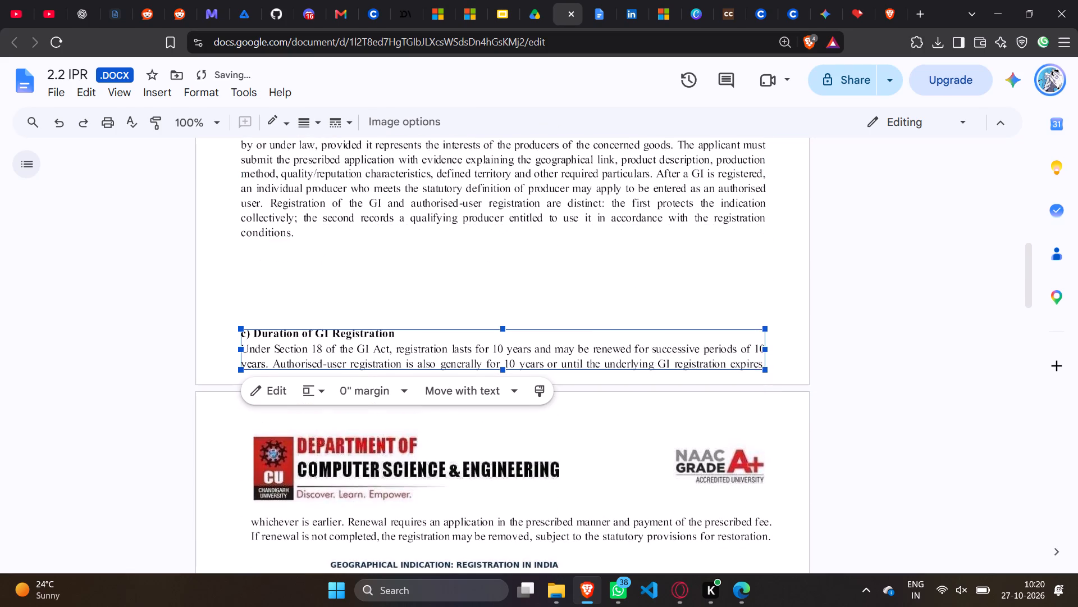
pyautogui.press('Up')
pyautogui.press('Up')
pyautogui.press('Up')
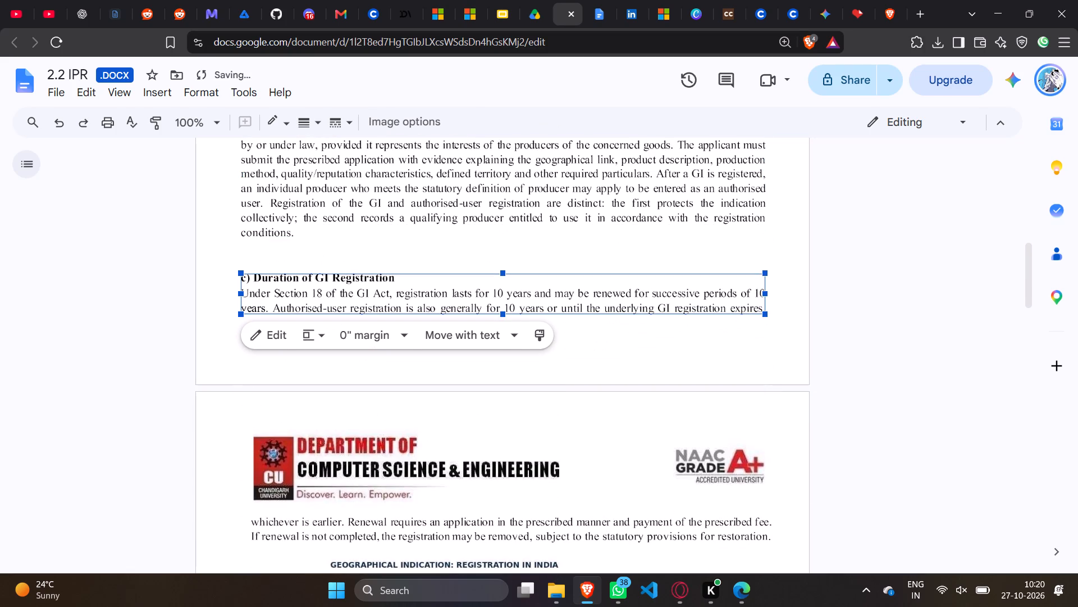
# Add the heading "3. Article" on its own line between the Description paragraph and section a).
pyautogui.scroll(5, 330, 372)
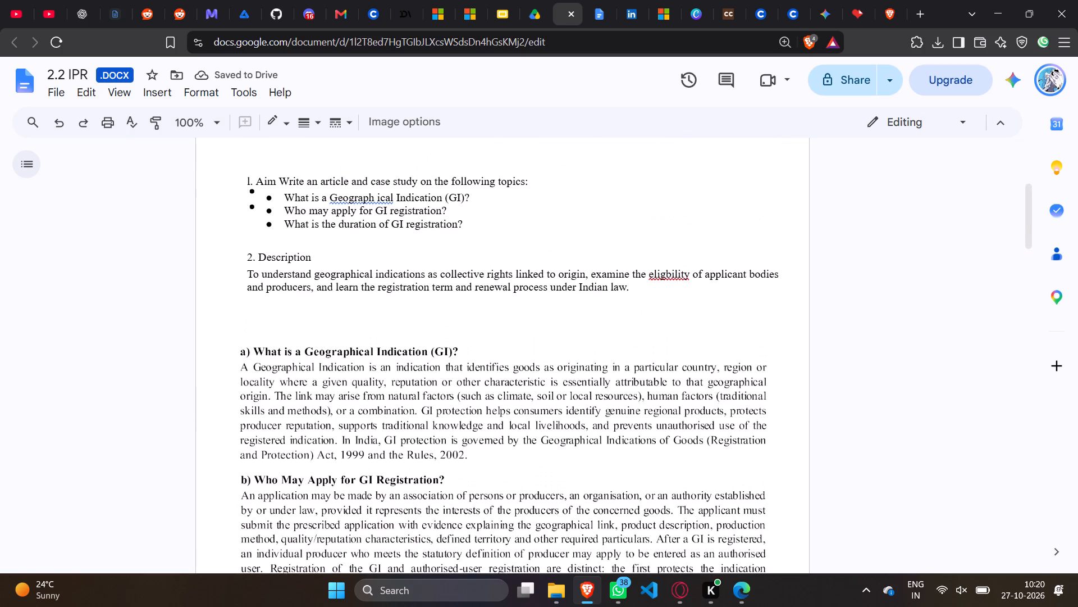
pyautogui.click(269, 320)
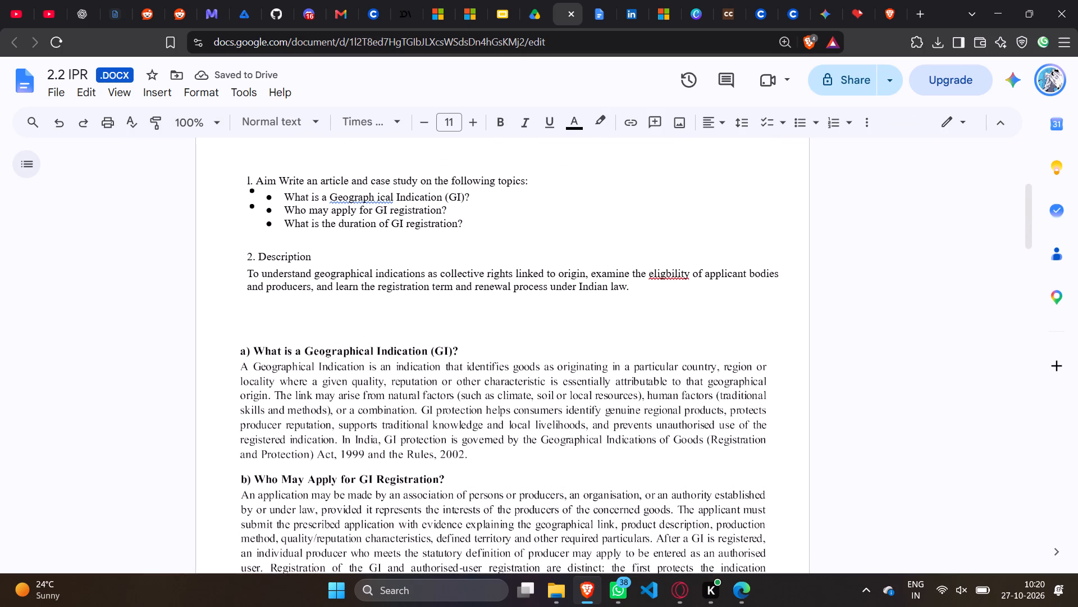
pyautogui.press('Down')
pyautogui.press('Up')
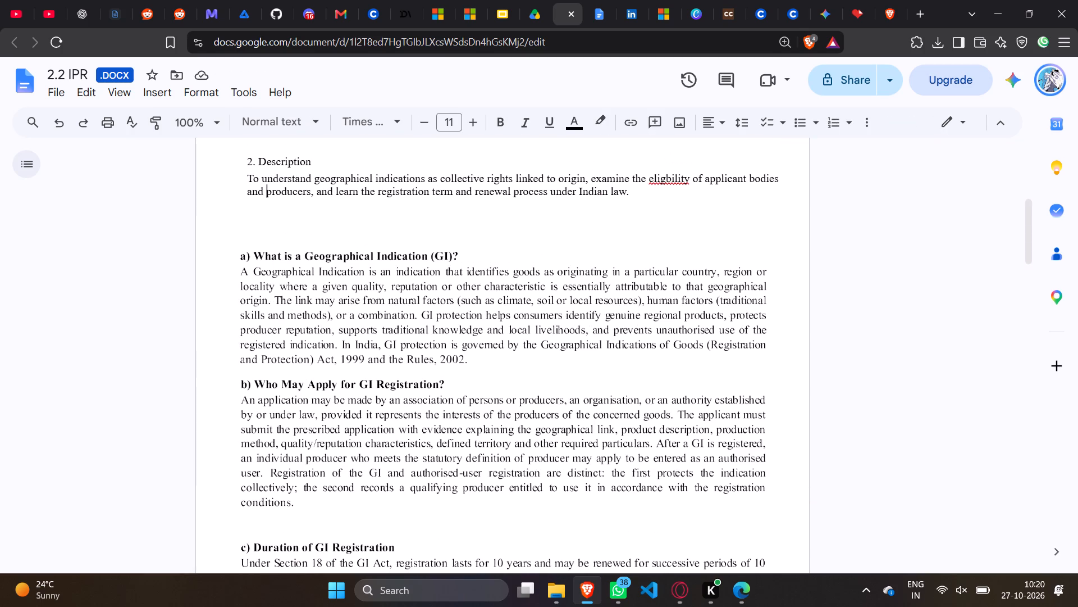
pyautogui.click(642, 197)
pyautogui.press('Right')
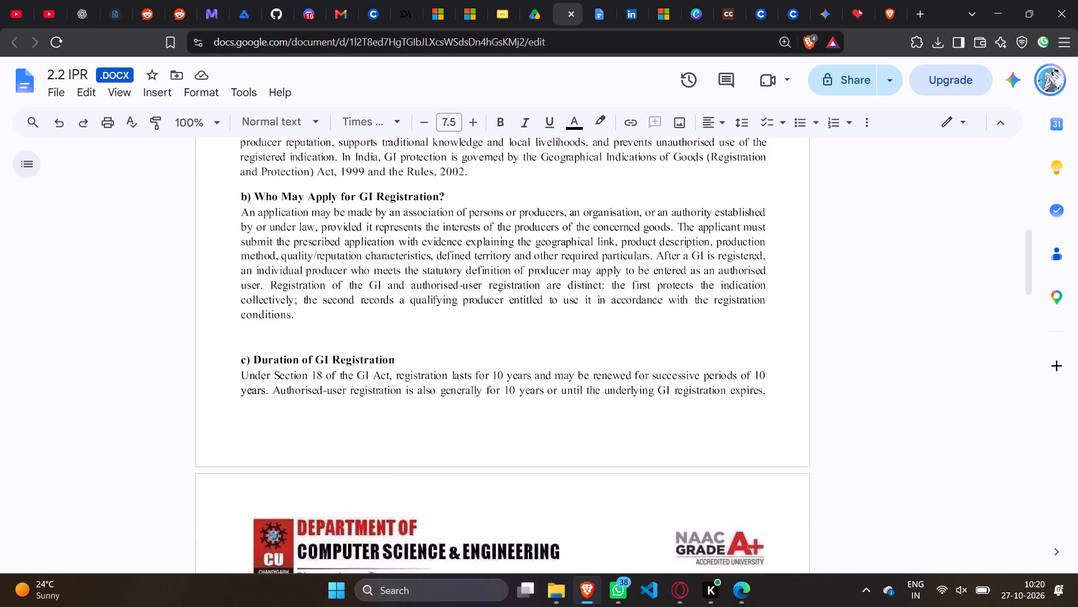
pyautogui.press('Left')
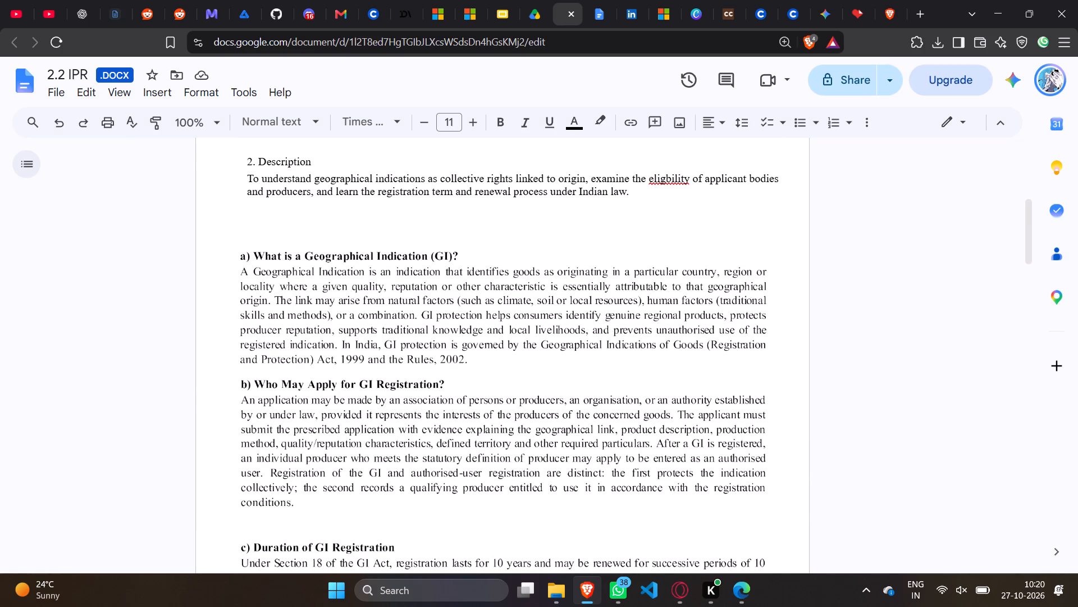
pyautogui.press('Return')
pyautogui.press('Return')
pyautogui.hotkey('shift', '#')
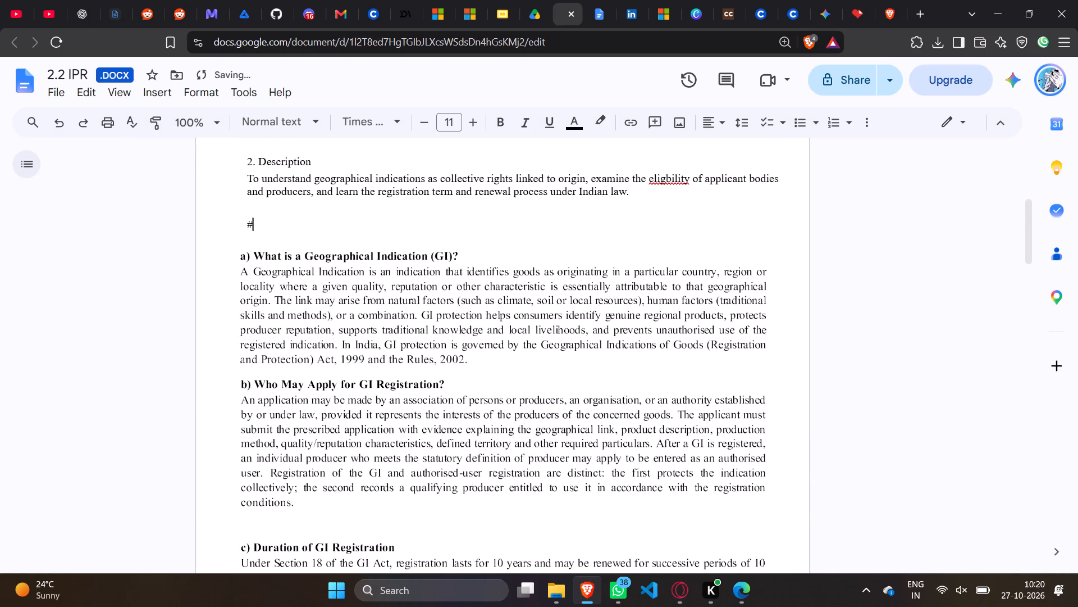
pyautogui.press('BackSpace')
pyautogui.press('3')
pyautogui.press('.')
pyautogui.press('space')
pyautogui.hotkey('shift', 'a')
pyautogui.write('rticle')
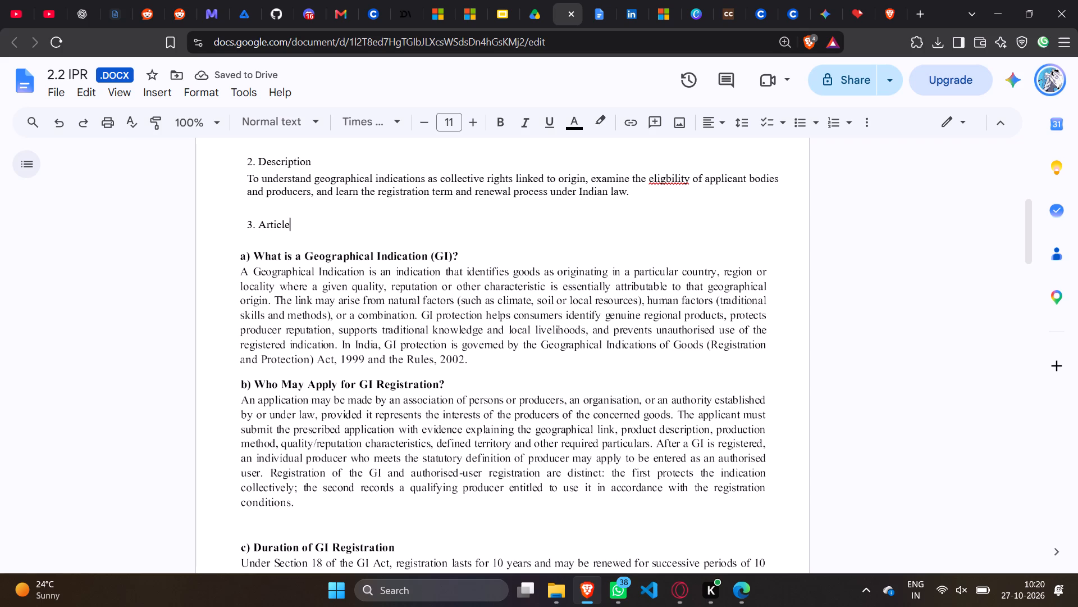
# Make the "3. Article" and "2. Description" headings and the word "Aim" bold, keeping their font size at 11.
pyautogui.moveTo(302, 223); pyautogui.dragTo(243, 227)
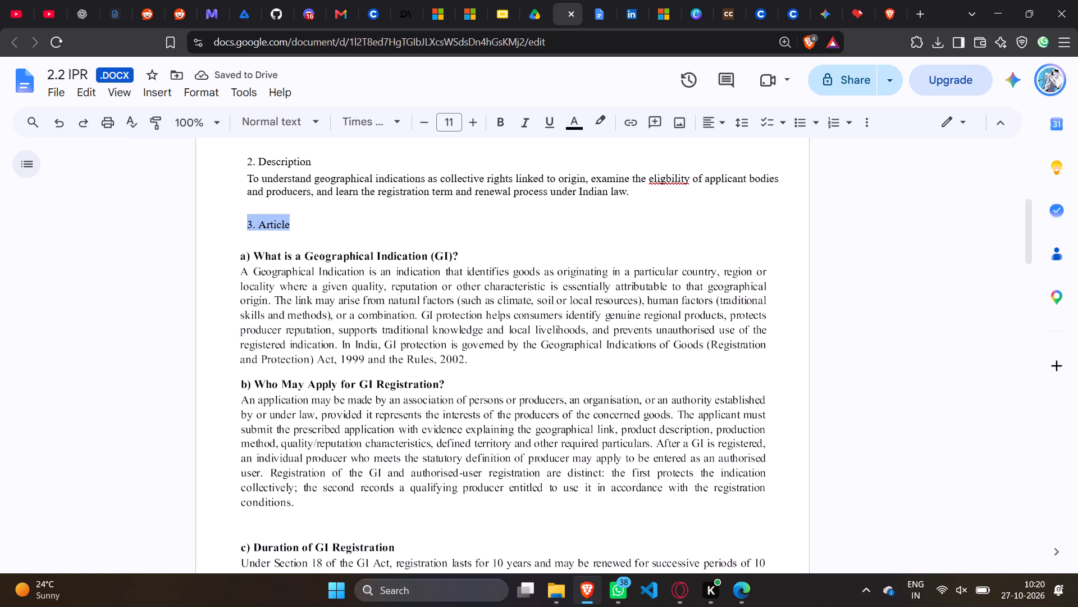
pyautogui.click(478, 125)
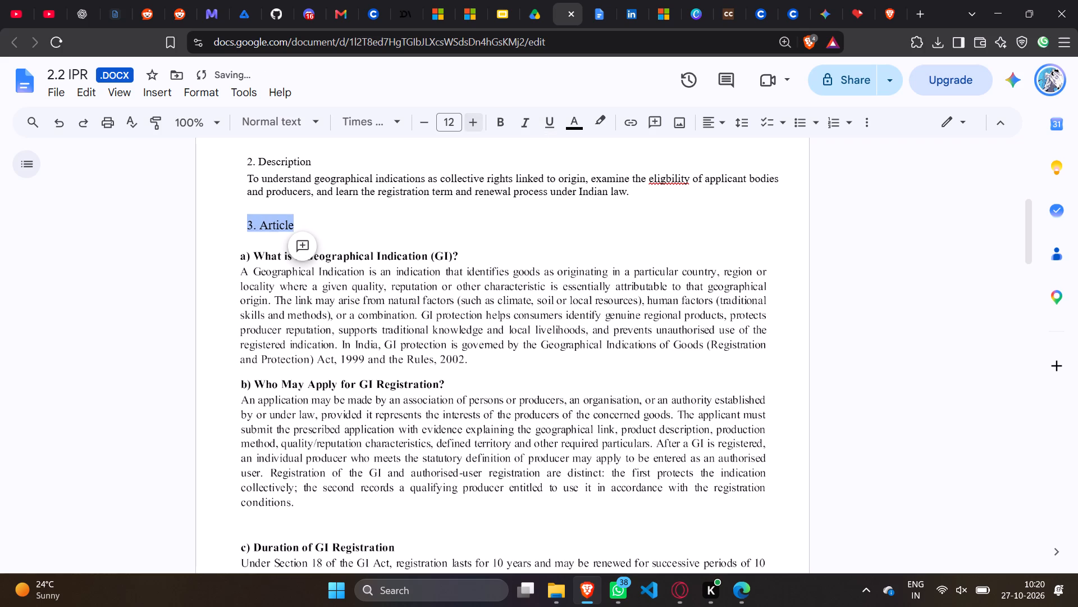
pyautogui.click(430, 129)
pyautogui.click(498, 124)
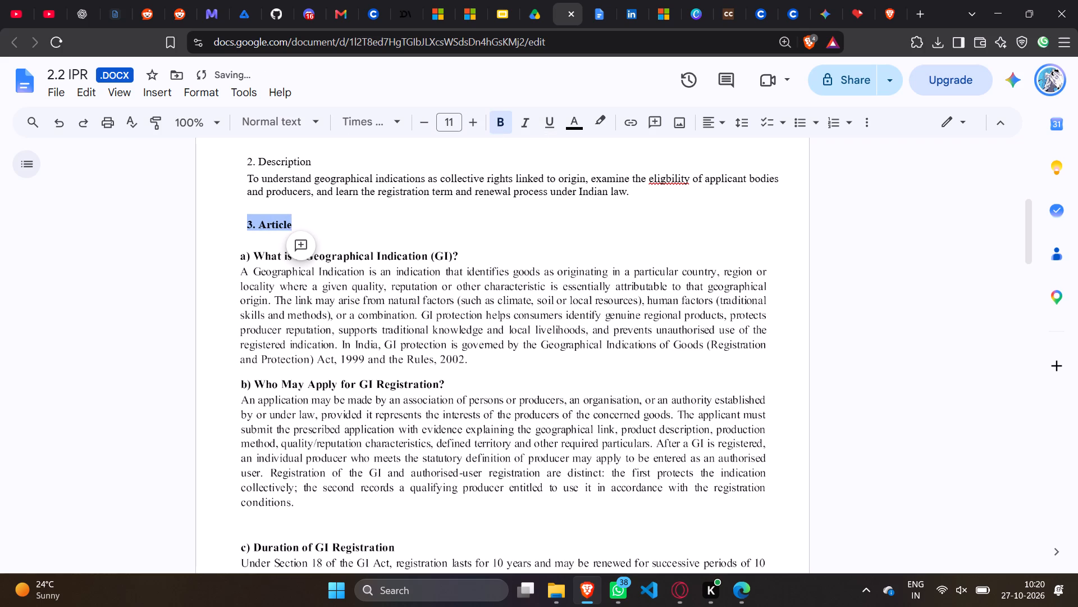
pyautogui.scroll(1, 398, 252)
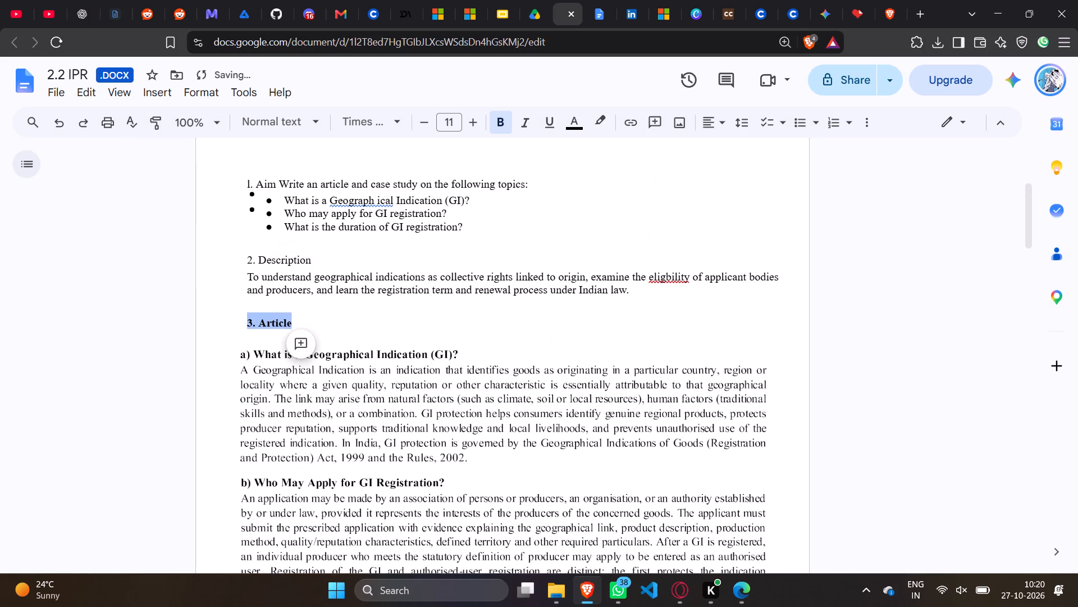
pyautogui.moveTo(313, 258); pyautogui.dragTo(245, 258)
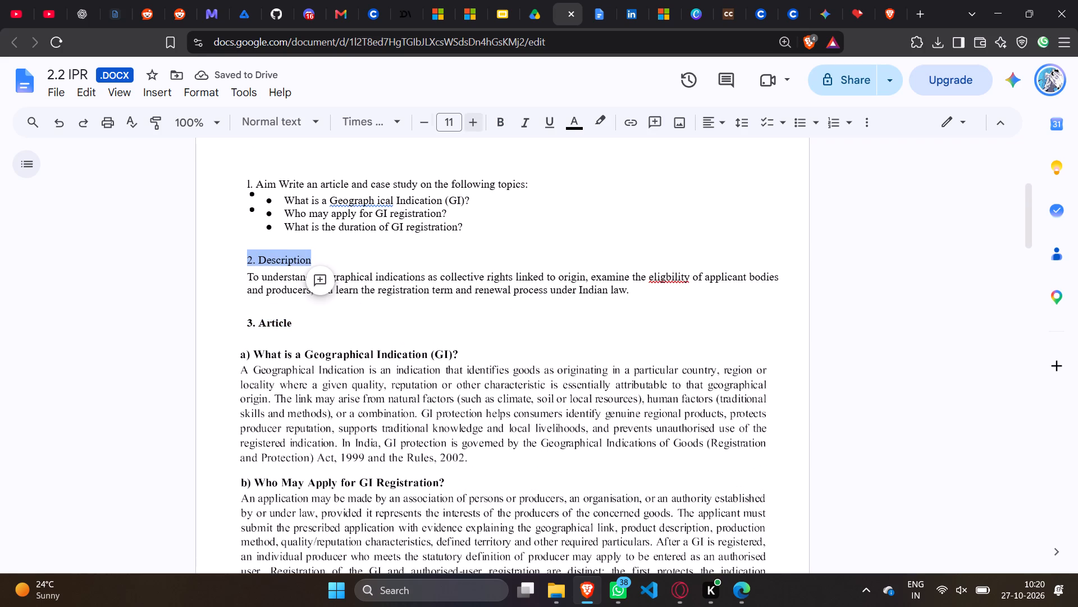
pyautogui.click(502, 121)
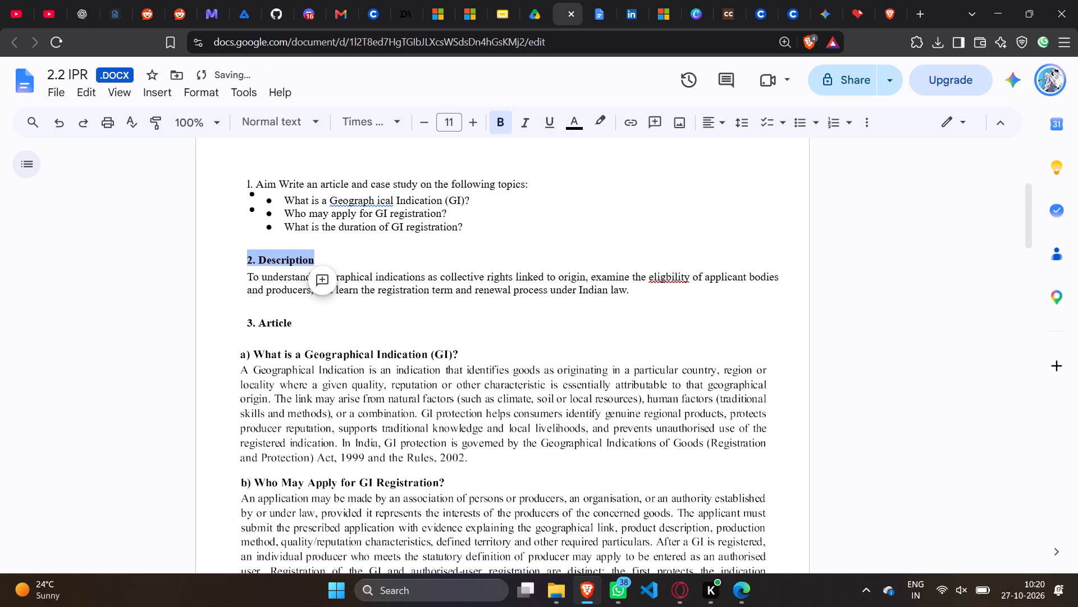
pyautogui.moveTo(277, 186); pyautogui.dragTo(257, 188)
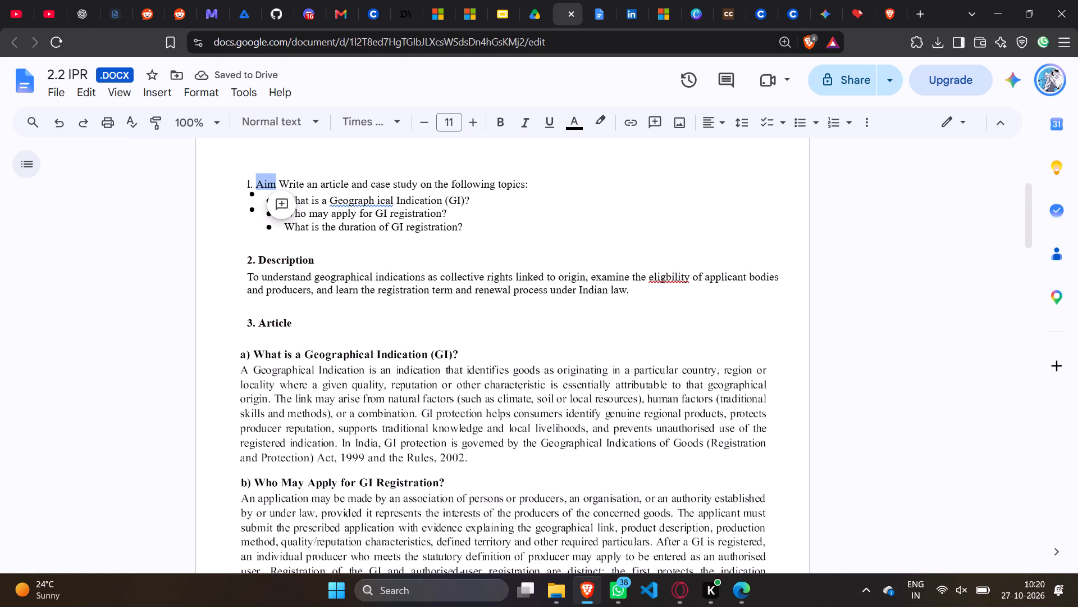
pyautogui.click(499, 119)
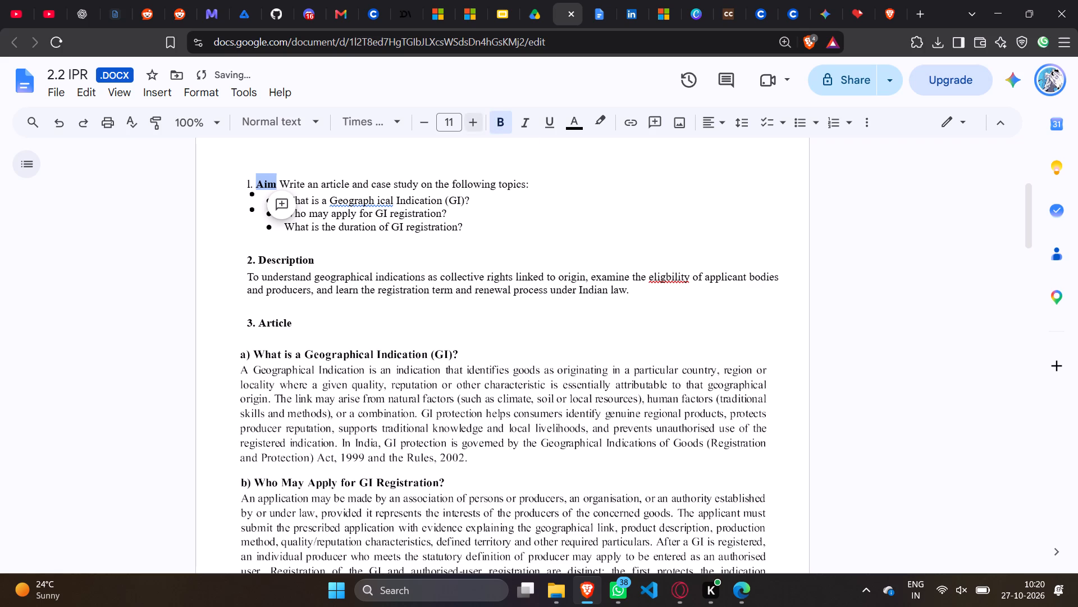
# Insert a colon directly after the bold word "Aim".
pyautogui.press('Right')
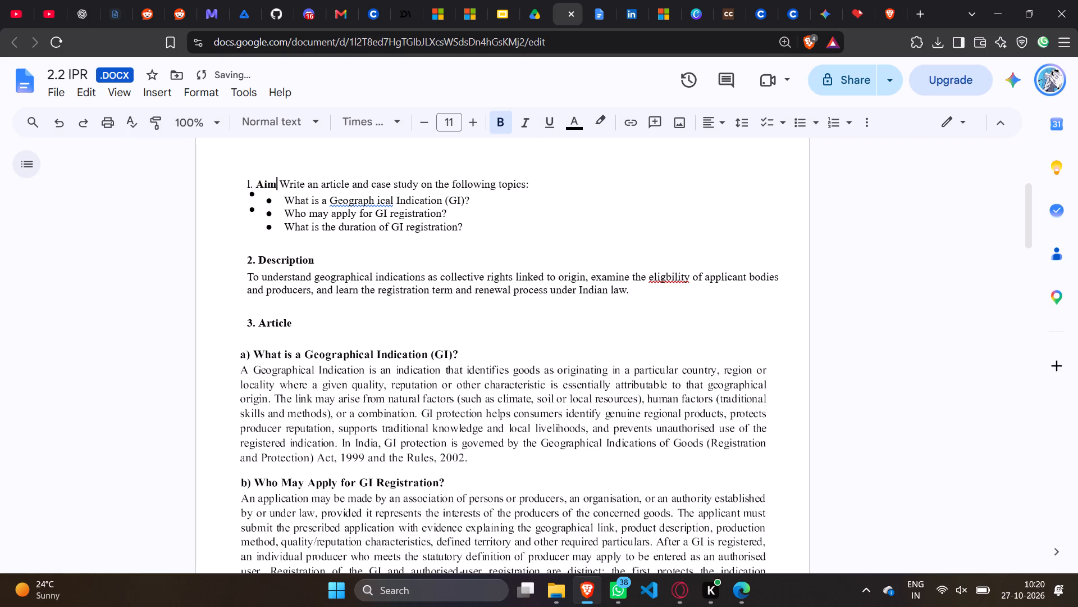
pyautogui.hotkey('shift', ':')
pyautogui.scroll(4, 342, 196)
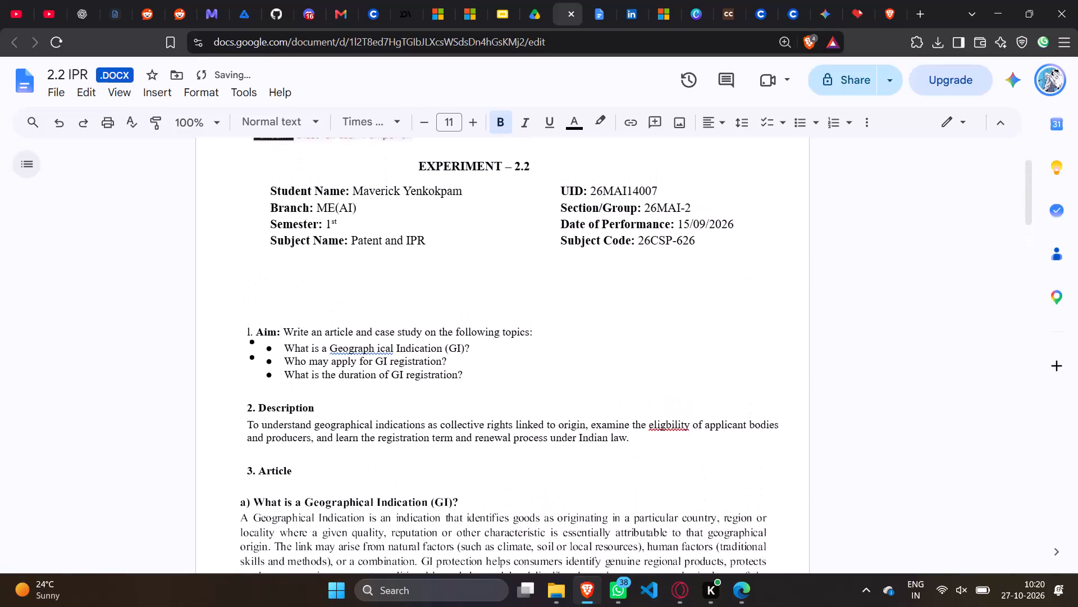
pyautogui.scroll(1, 342, 196)
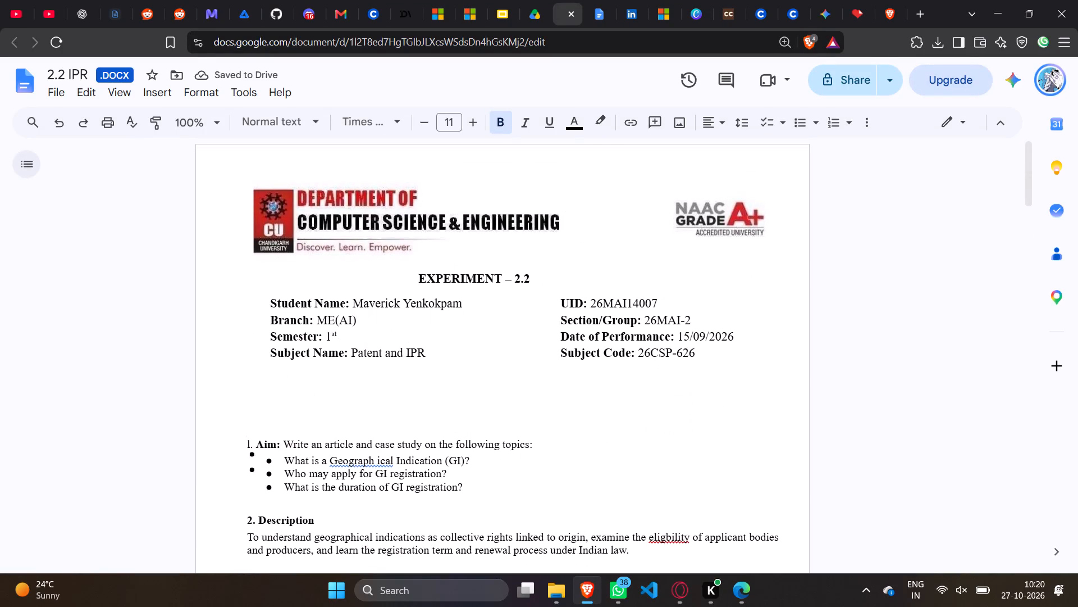
# Review the whole 2.2 IPR document from the header through Learning Outcomes for layout, spacing and overlaps.
pyautogui.scroll(-1, 268, 395)
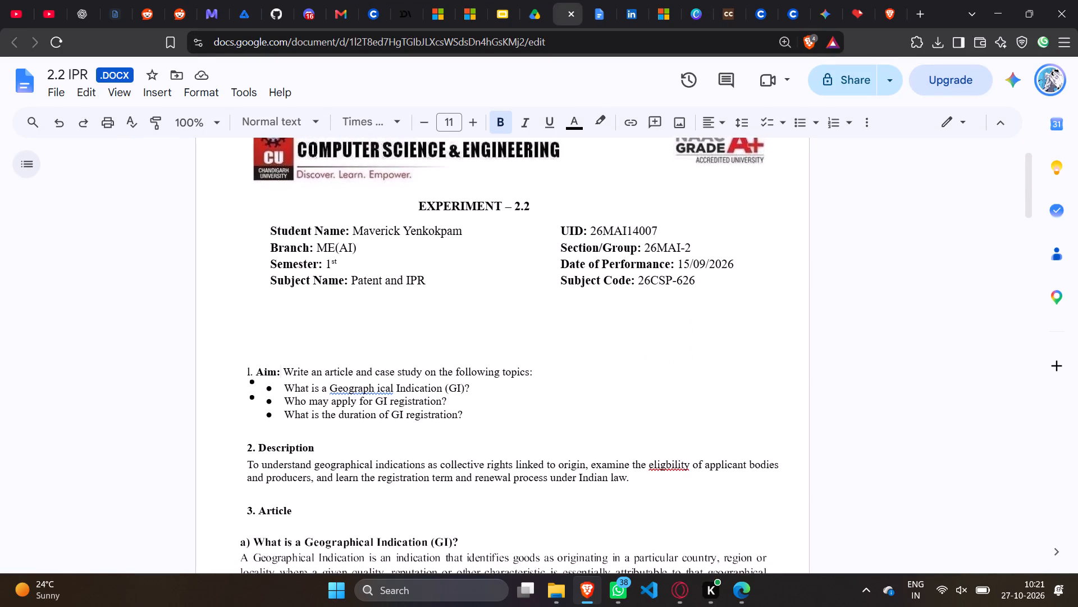
pyautogui.click(308, 339)
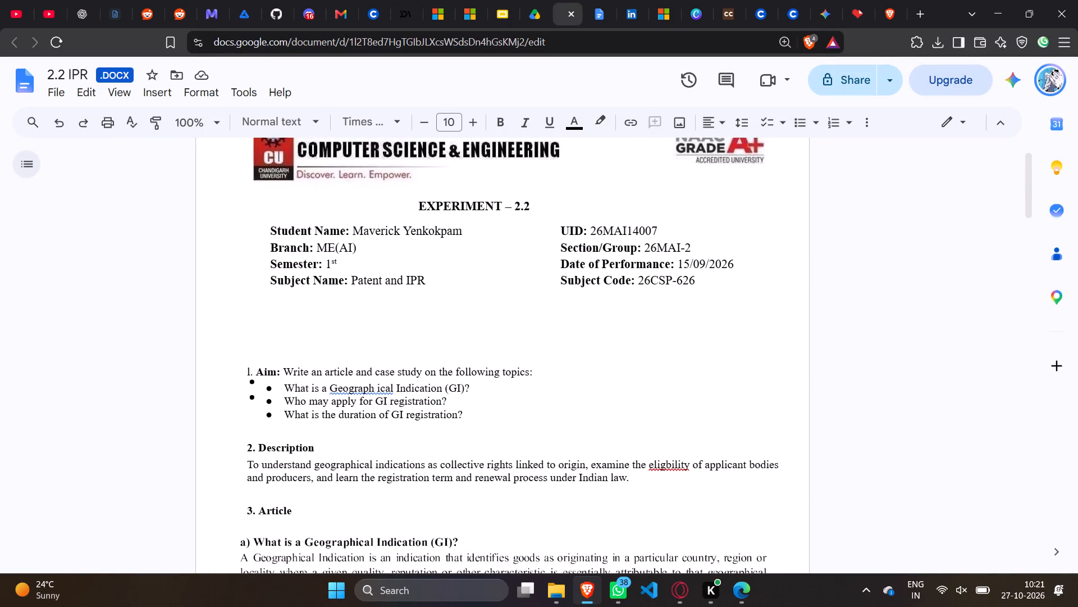
pyautogui.scroll(-5, 308, 339)
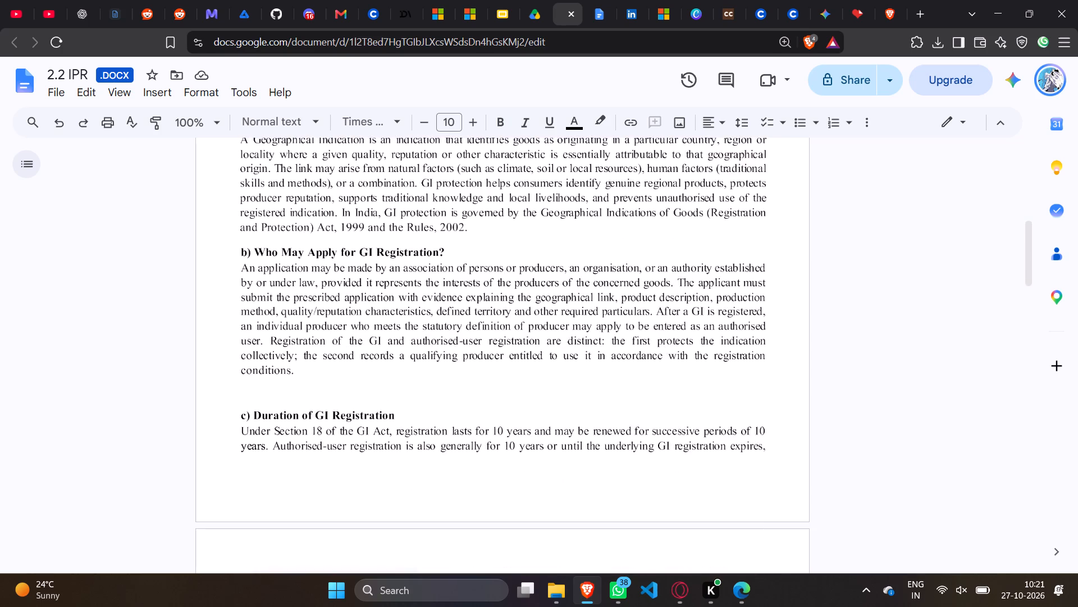
pyautogui.scroll(-9, 308, 339)
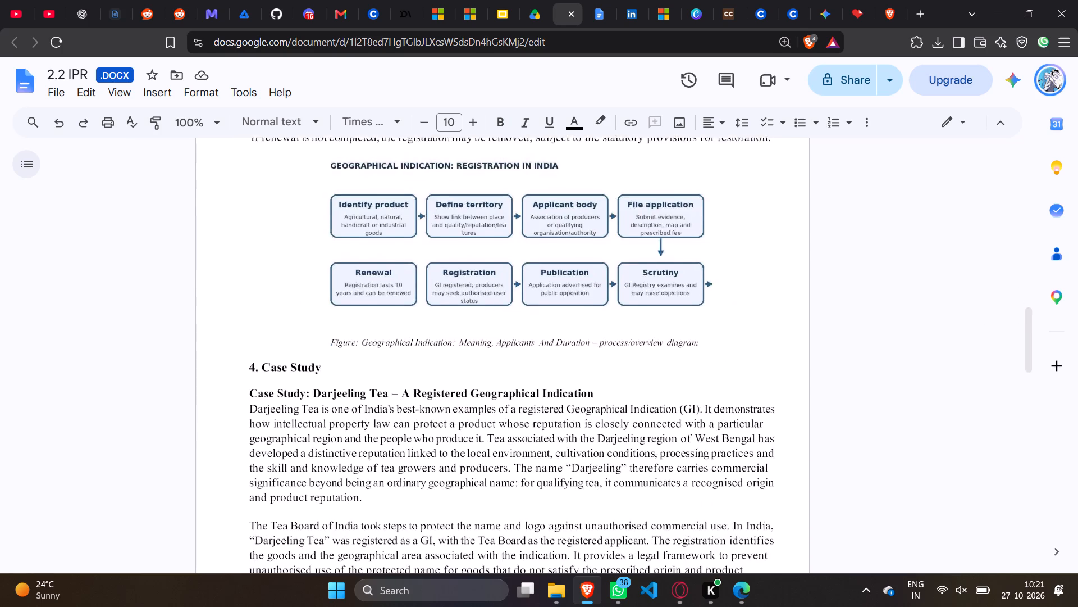
pyautogui.scroll(-6, 308, 339)
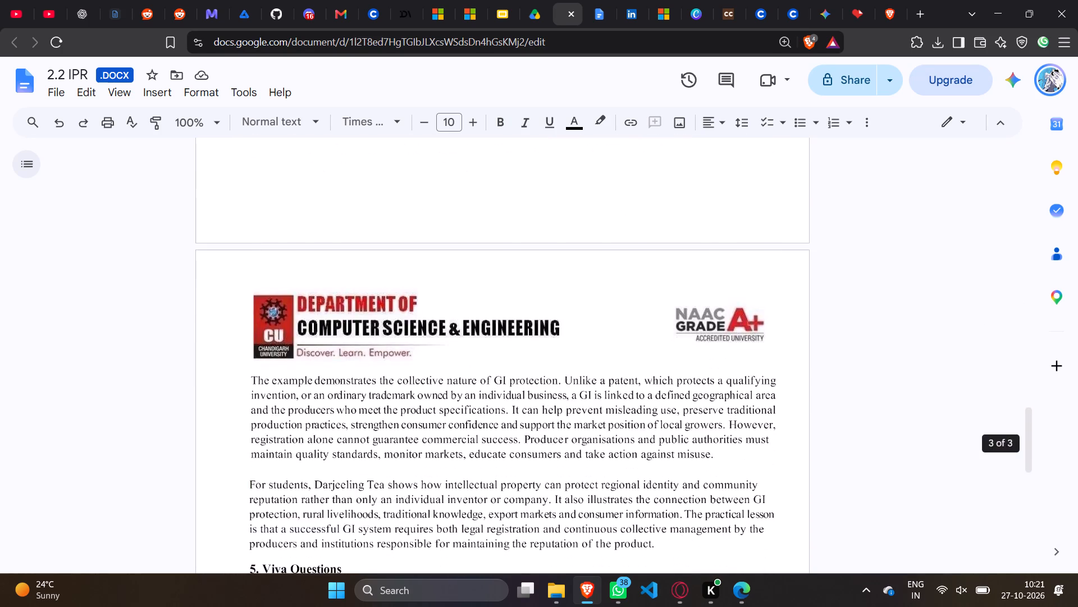
pyautogui.scroll(-5, 308, 339)
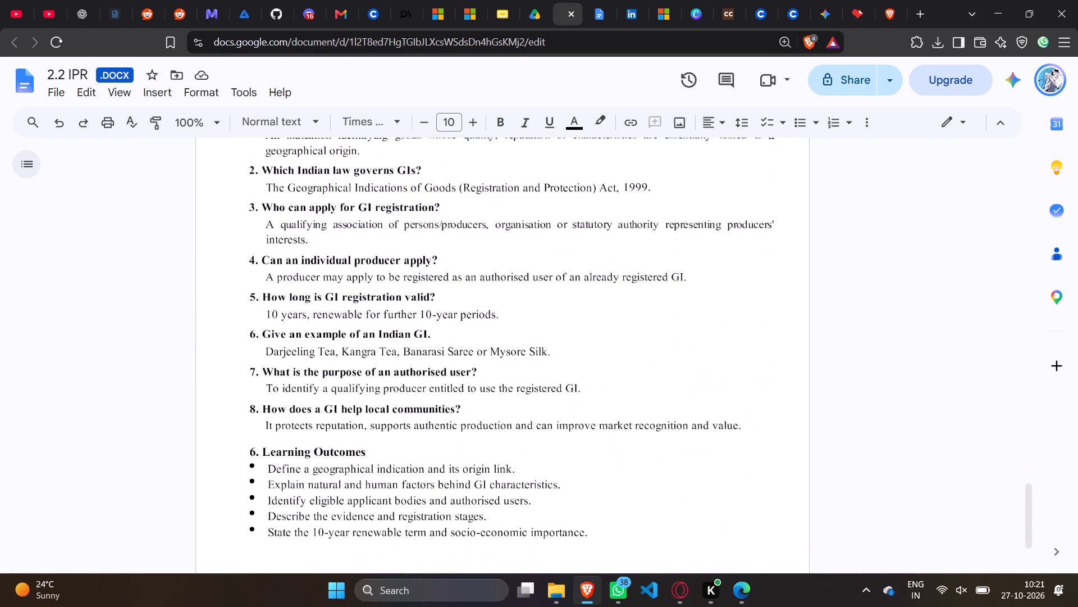
pyautogui.scroll(-5, 308, 339)
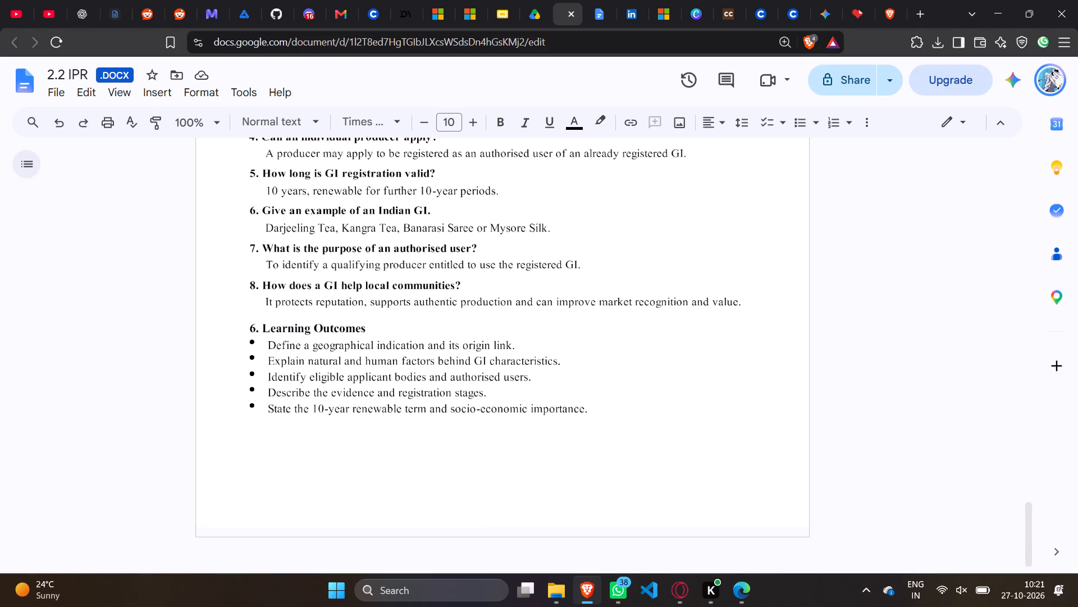
pyautogui.scroll(-1, 308, 339)
pyautogui.scroll(16, 308, 339)
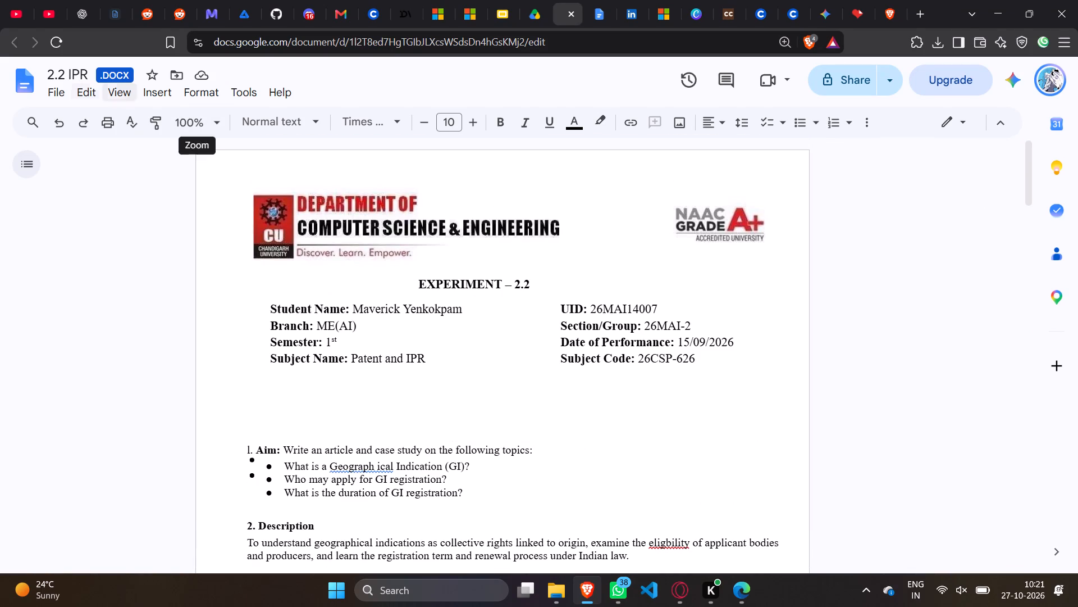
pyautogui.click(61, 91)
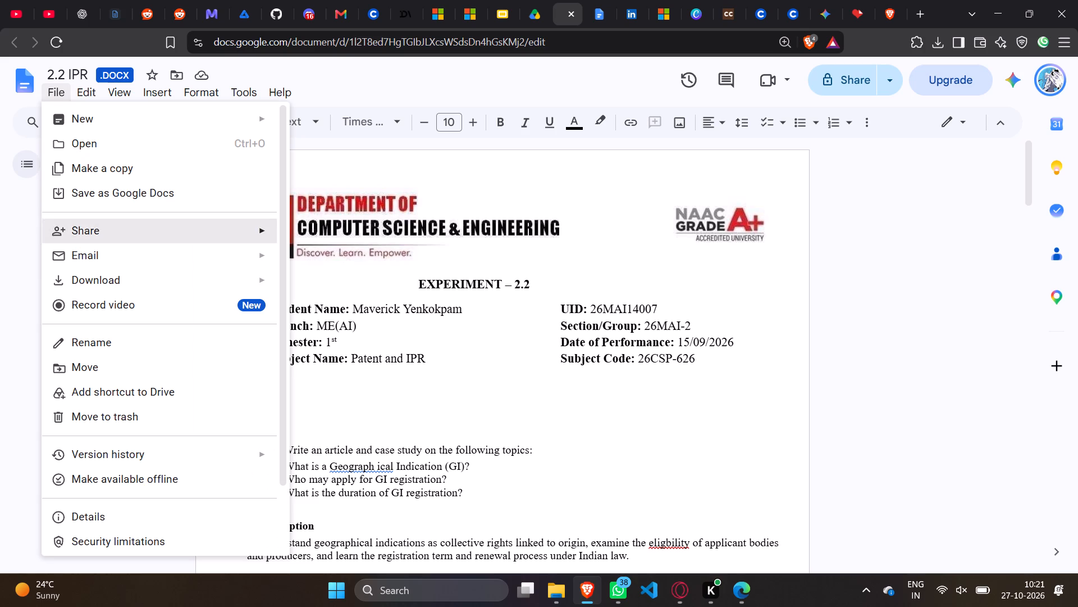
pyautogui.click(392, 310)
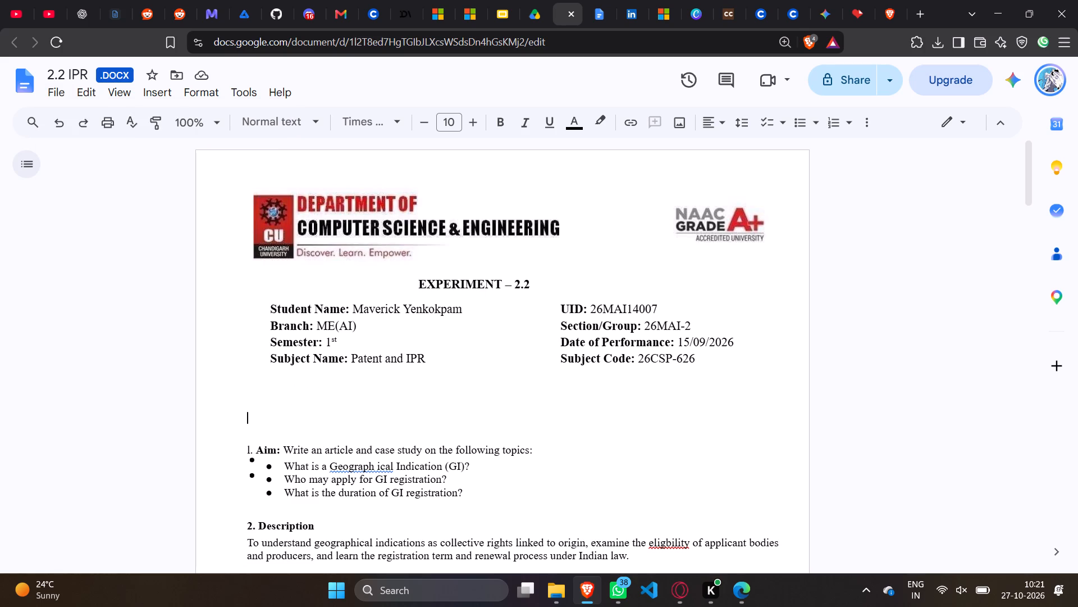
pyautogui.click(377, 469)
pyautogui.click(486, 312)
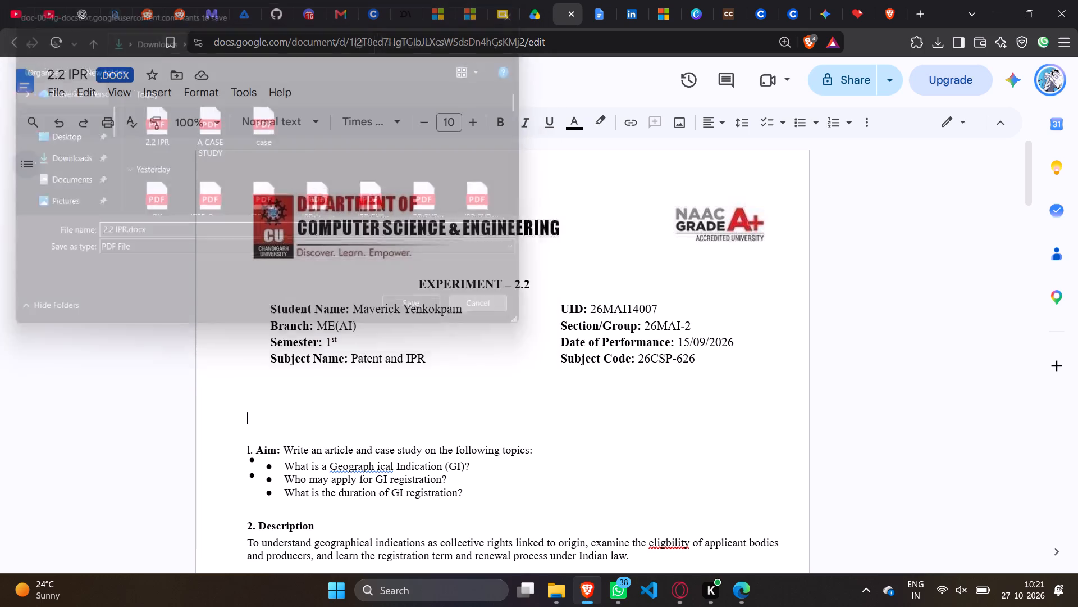
# Remove the stray space inside "Geograph ical" in the first Aim bullet so it reads "Geographical".
pyautogui.click(381, 469)
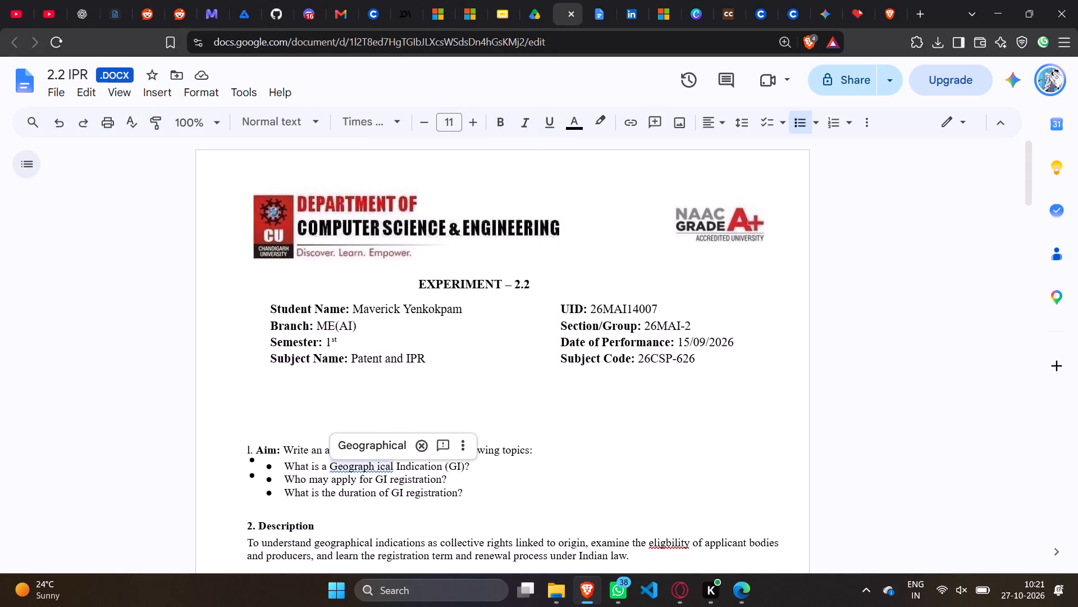
pyautogui.press('Left')
pyautogui.press('BackSpace')
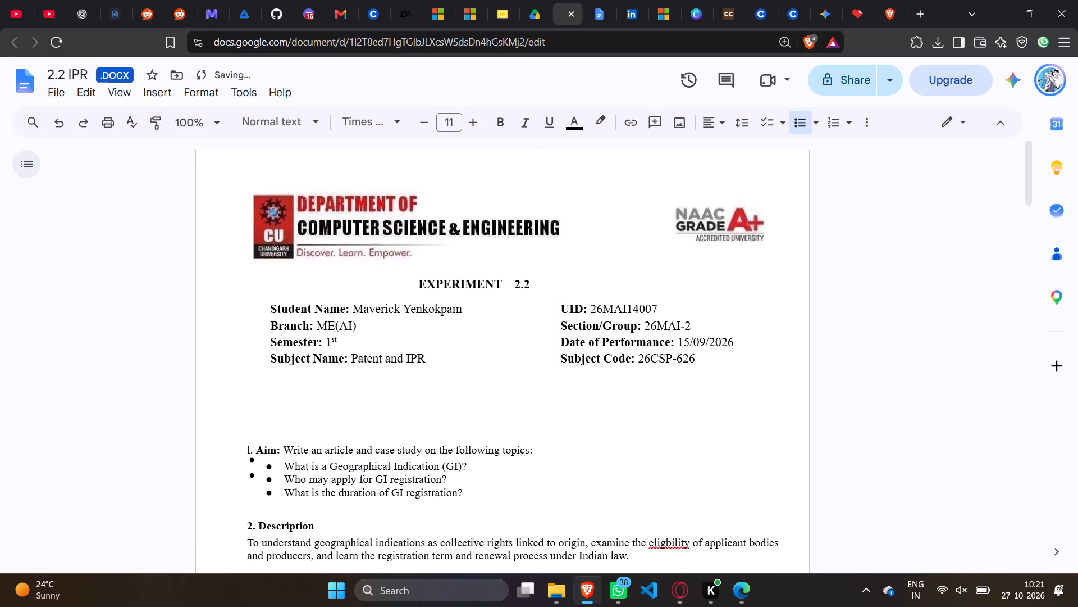
# Download the document as a PDF into the Downloads folder, keeping the suggested file name 2.2 IPR.docx.
pyautogui.click(55, 92)
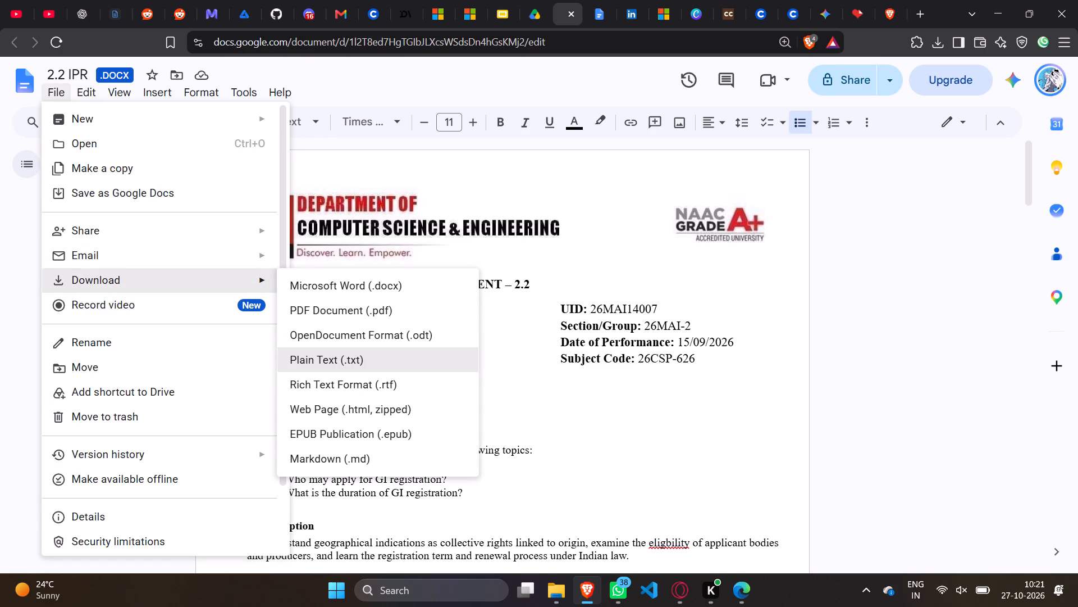
pyautogui.click(322, 304)
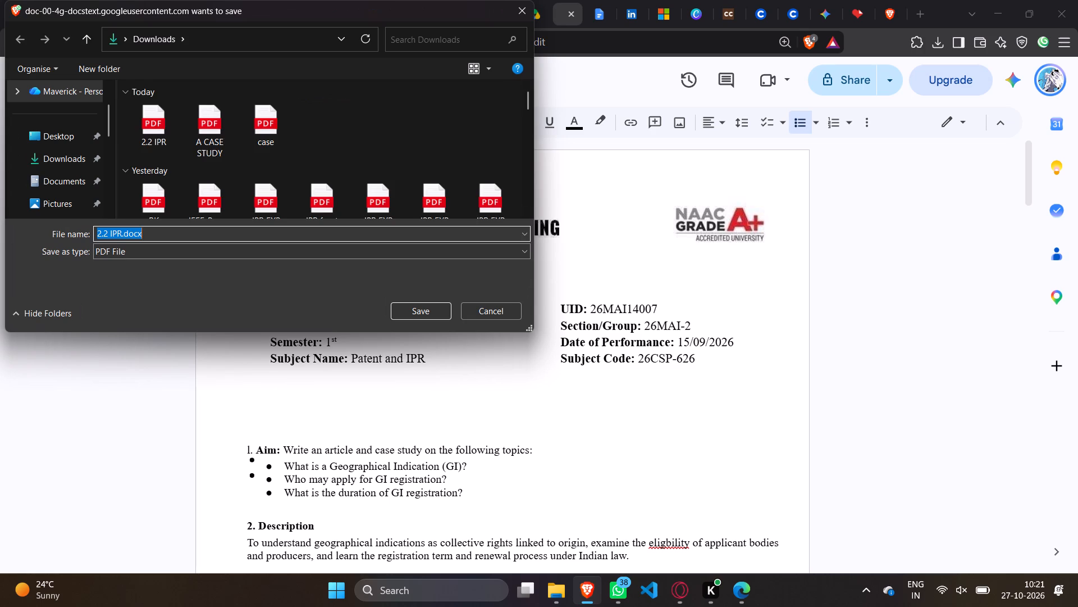
pyautogui.click(428, 309)
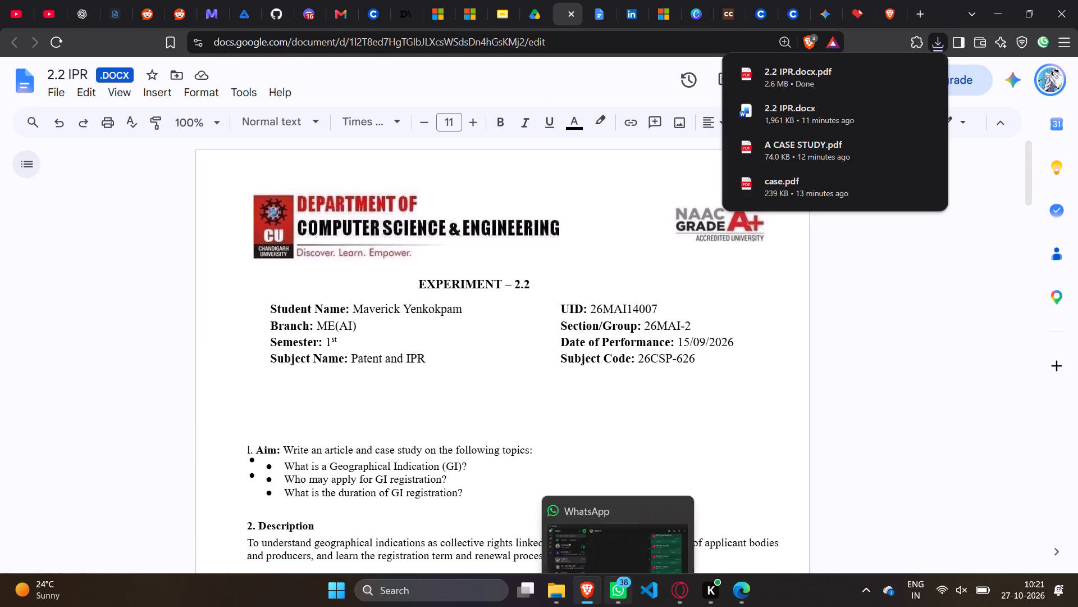
# In File Explorer's Downloads folder, copy the three PDFs A CASE STUDY, case and 2.2 IPR.docx together.
pyautogui.click(552, 599)
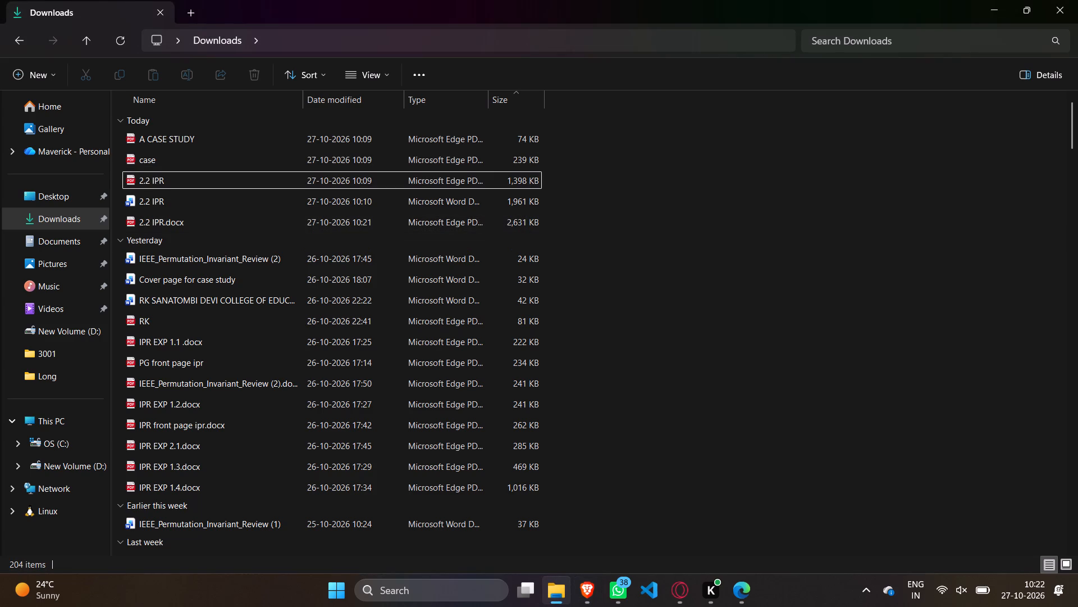
pyautogui.moveTo(562, 221); pyautogui.dragTo(512, 221)
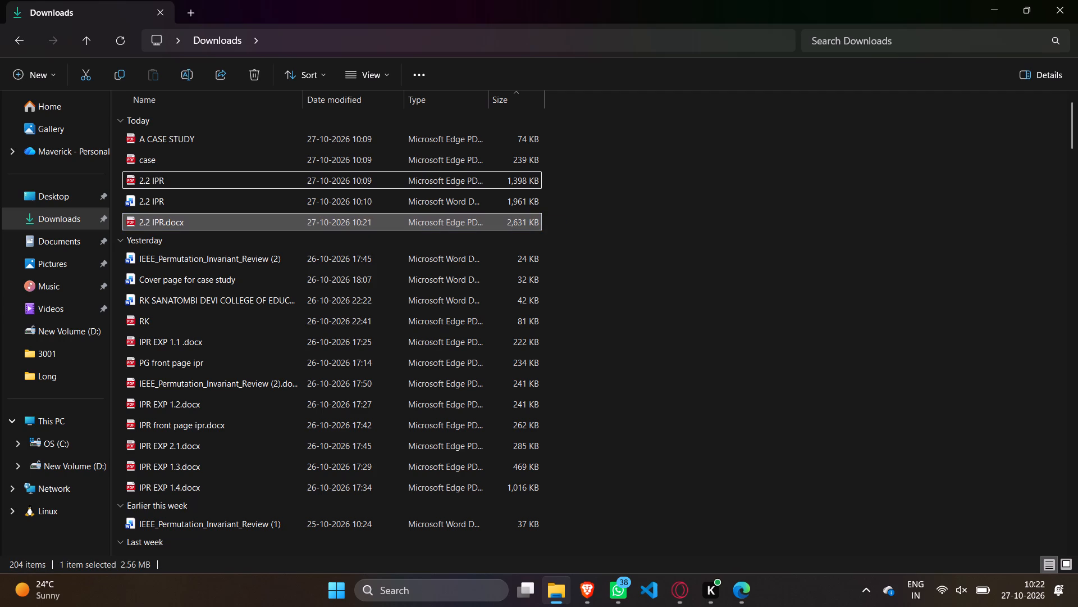
pyautogui.keyDown('ctrl'); pyautogui.click(493, 138); pyautogui.keyUp('ctrl')
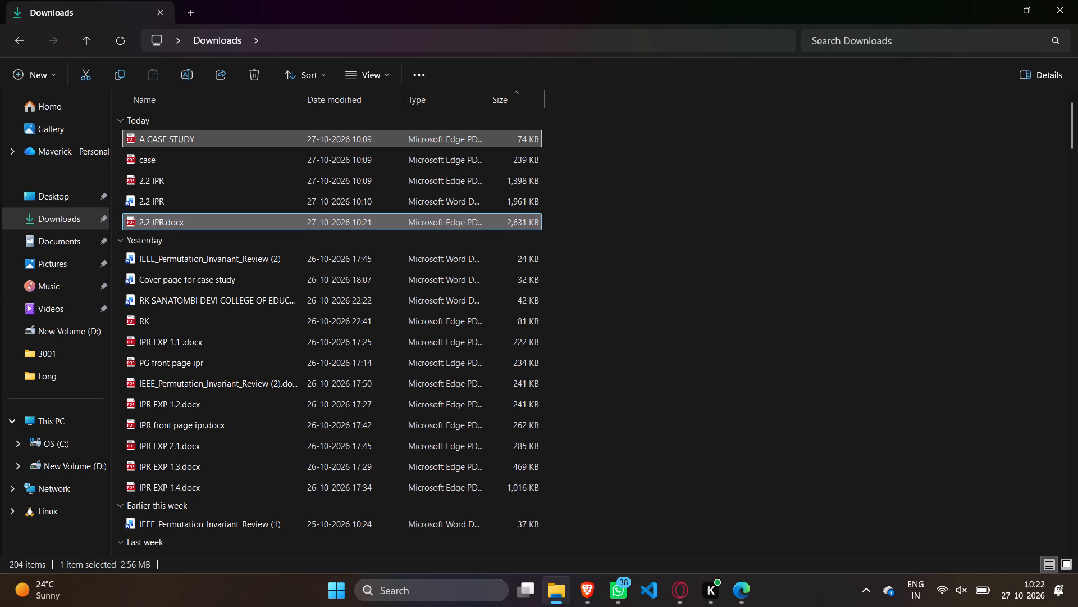
pyautogui.keyDown('ctrl'); pyautogui.click(471, 155); pyautogui.keyUp('ctrl')
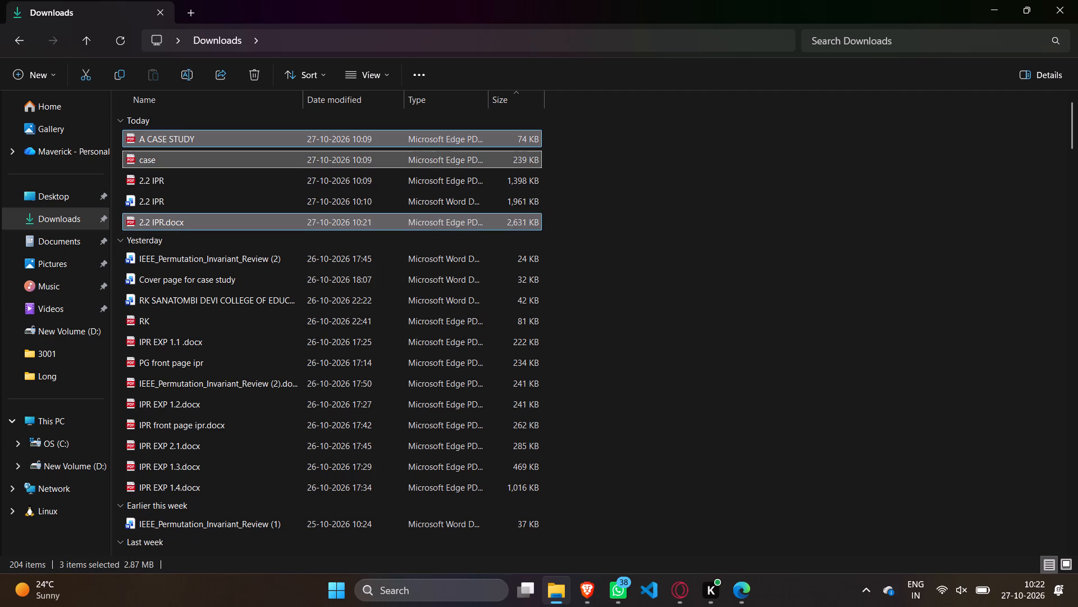
pyautogui.hotkey('ctrl', 'c')
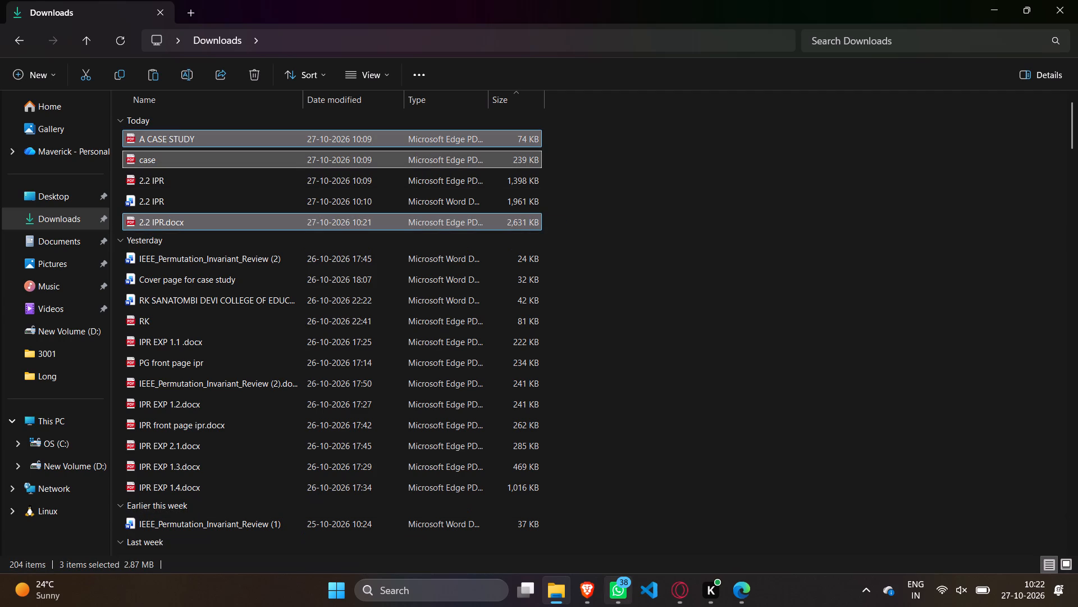
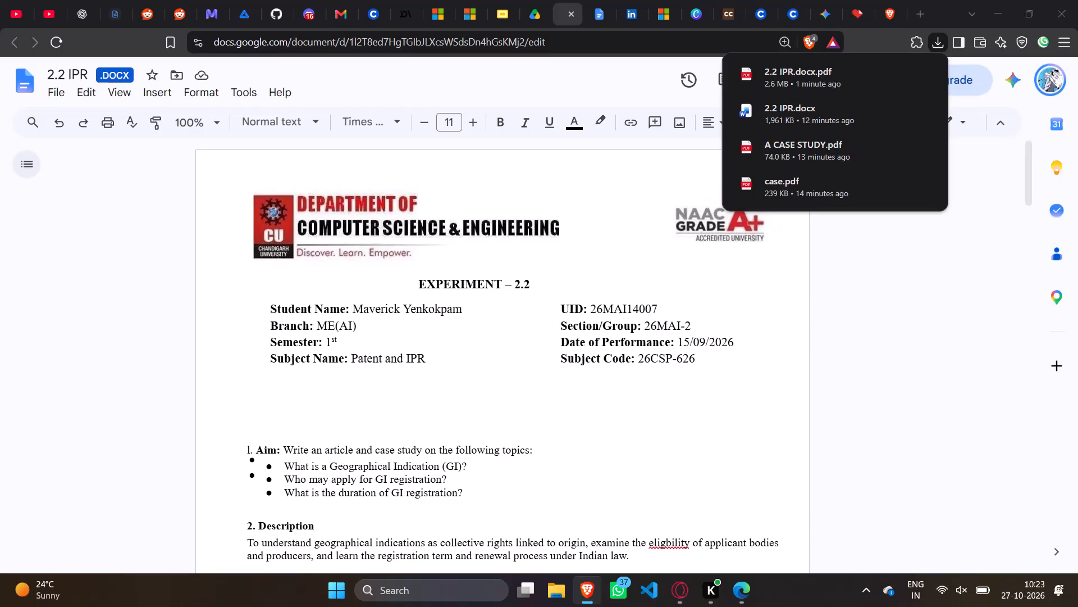
# Close the whole Brave browser window, including all of its open tabs.
pyautogui.click(1057, 22)
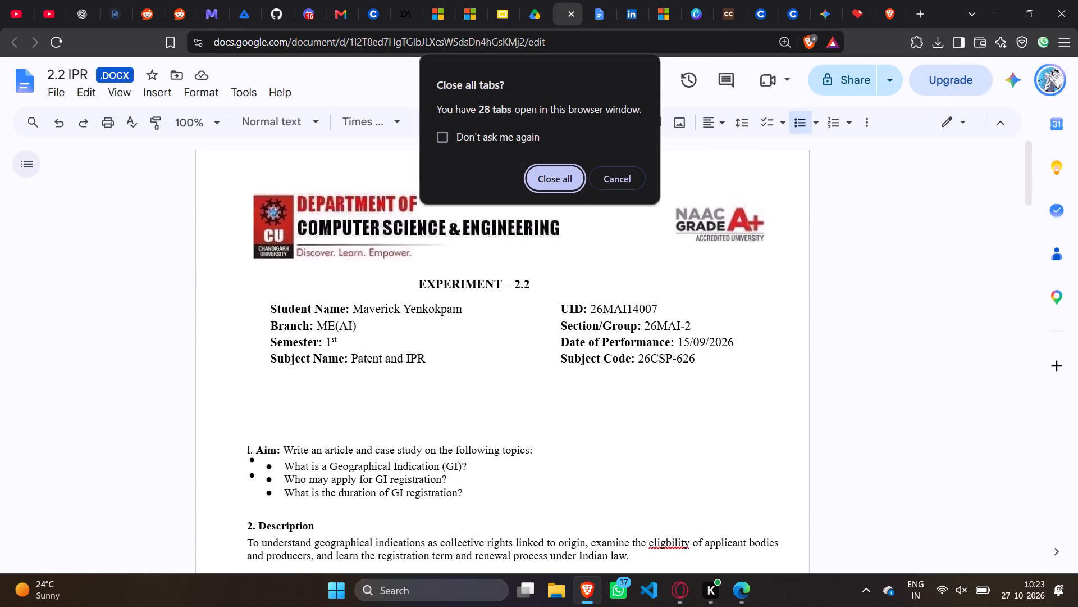
pyautogui.click(538, 180)
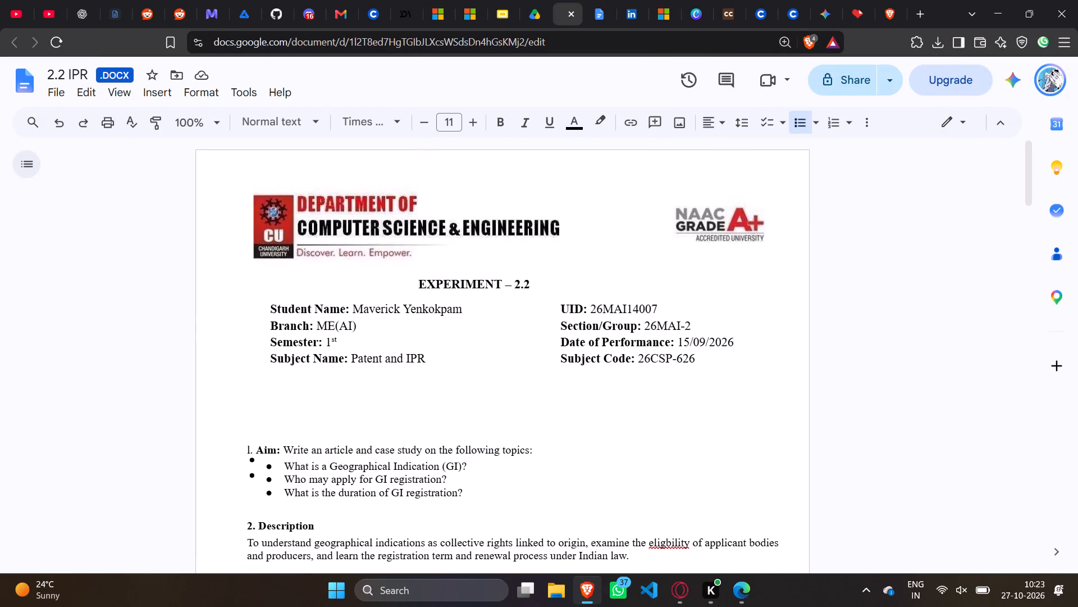
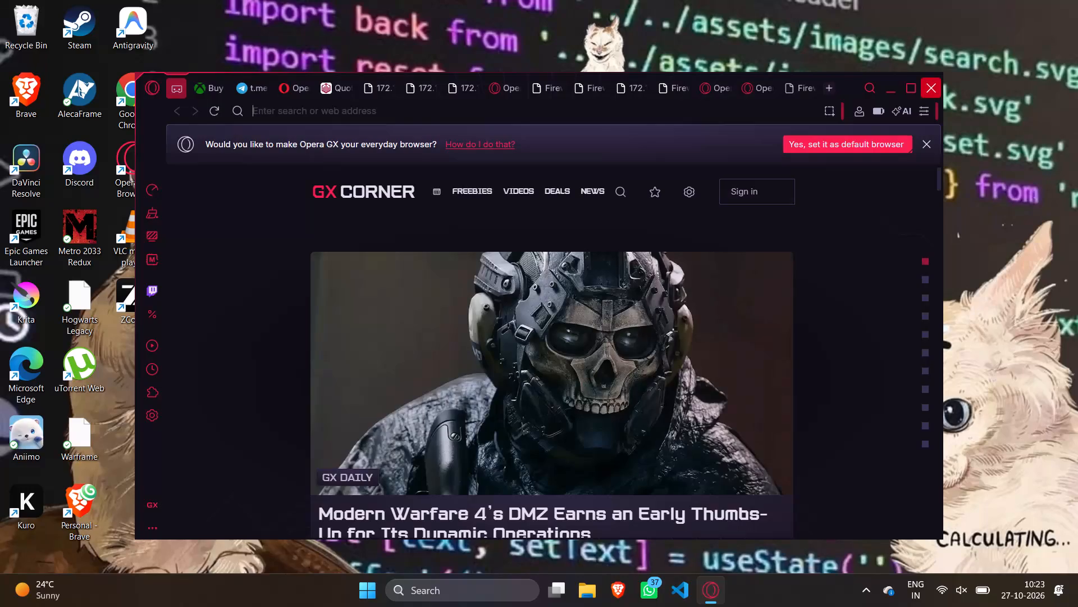
# Quit the Opera GX browser with all of its open tabs.
pyautogui.click(933, 89)
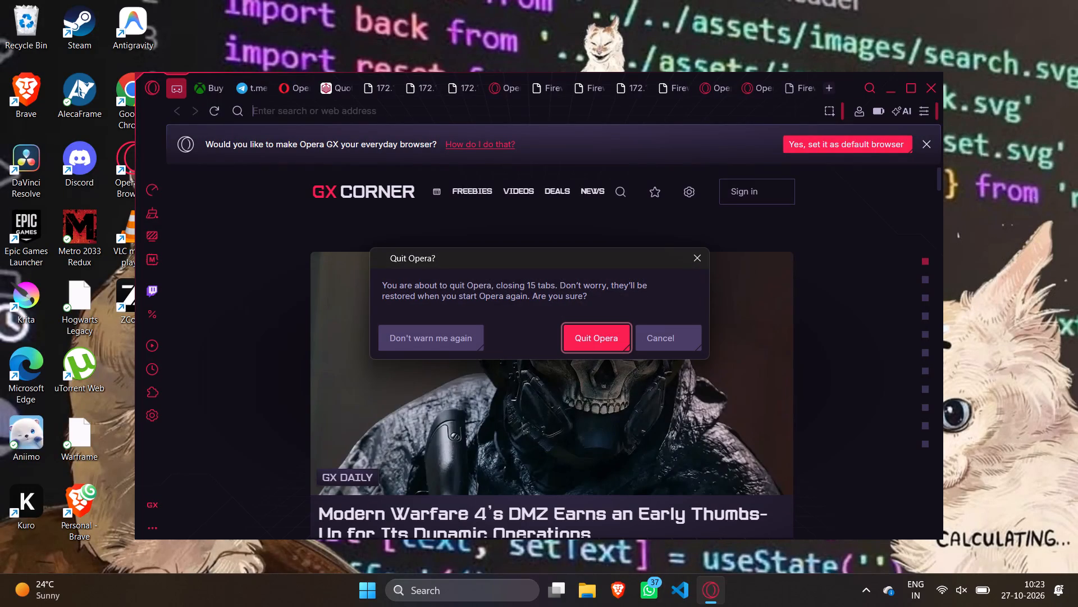
pyautogui.click(600, 333)
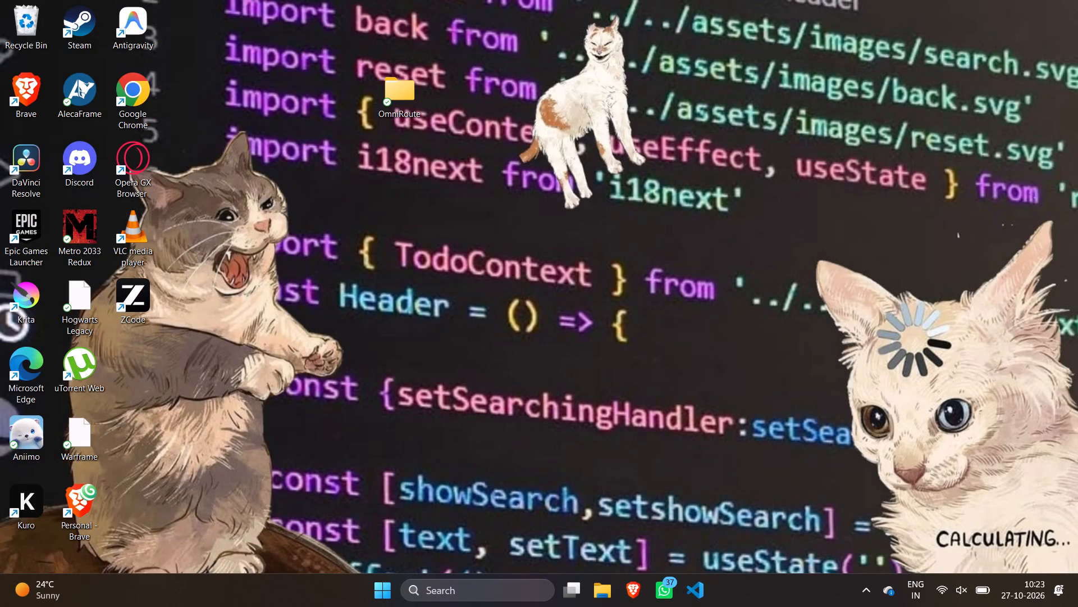
# Shut down the computer.
pyautogui.click(380, 600)
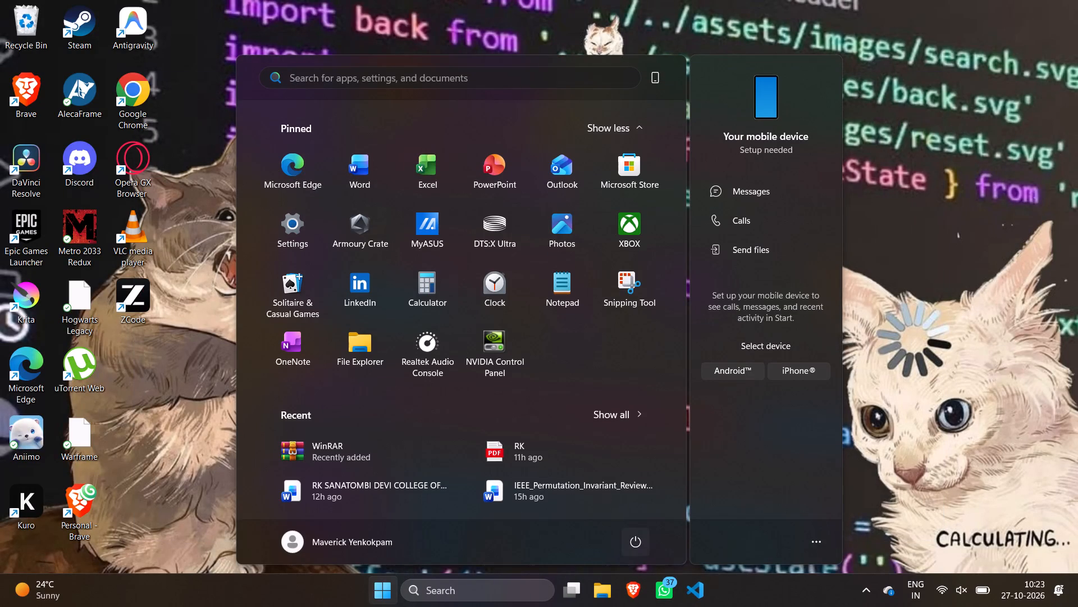
pyautogui.click(640, 539)
pyautogui.click(664, 491)
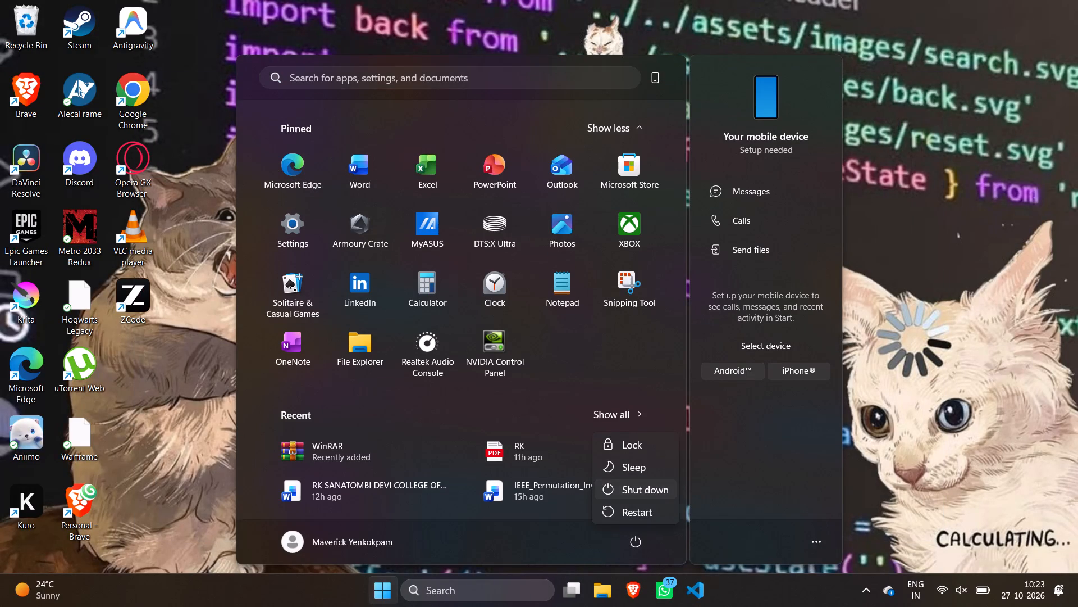